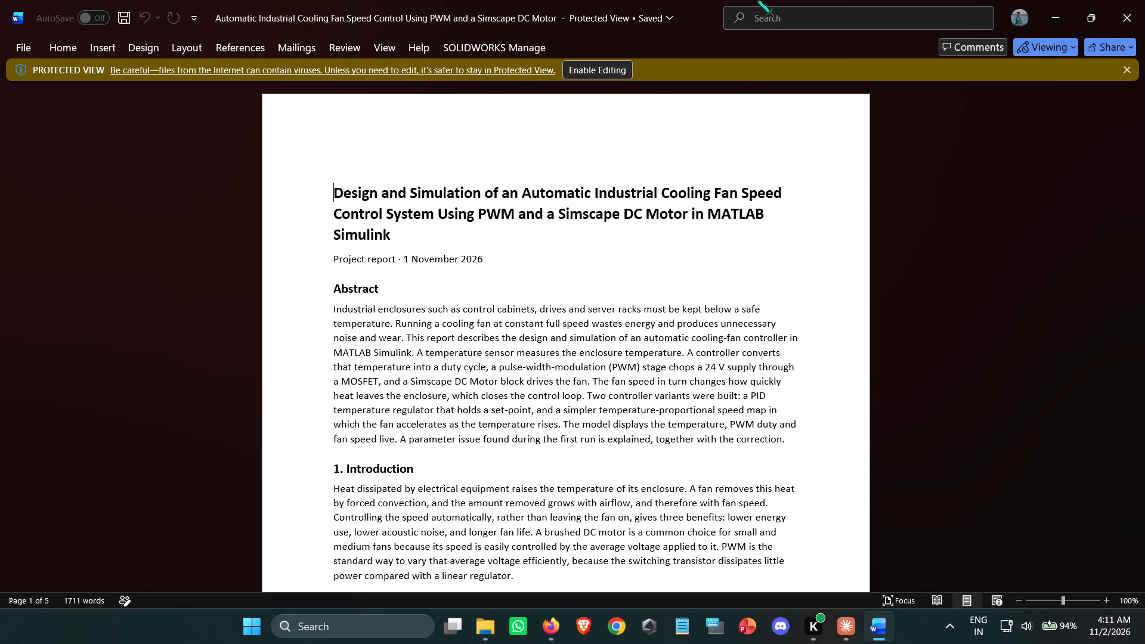
left_click(609, 71)
Read through the whole report, from the Abstract to the Future work section, including the block and parameter tables.
scroll(559, 277, "down", 3)
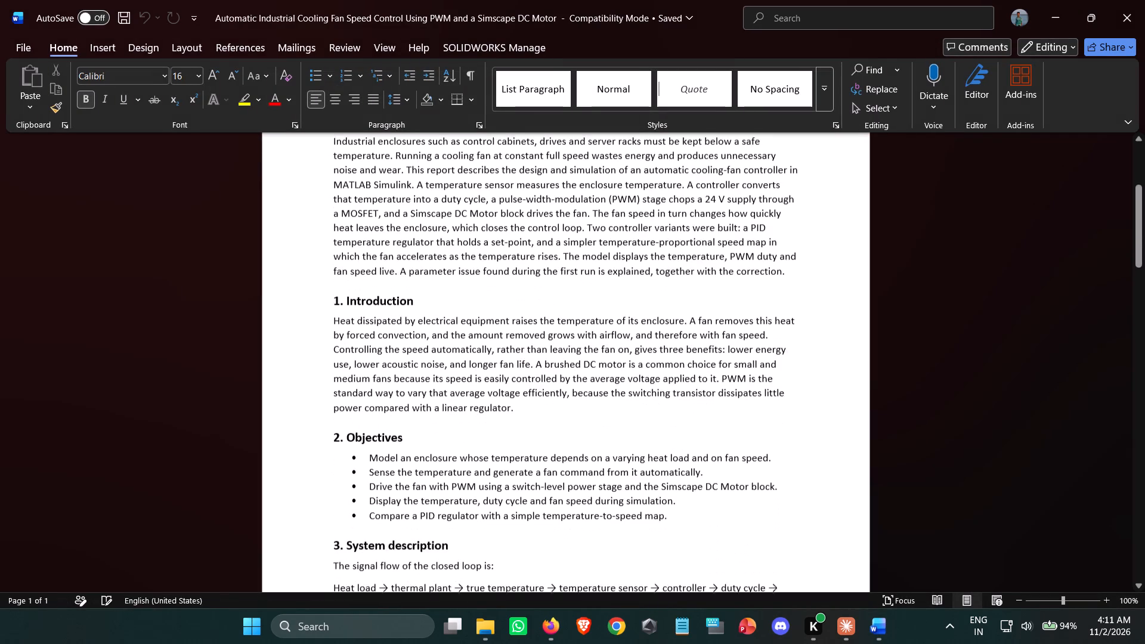
scroll(515, 299, "down", 3)
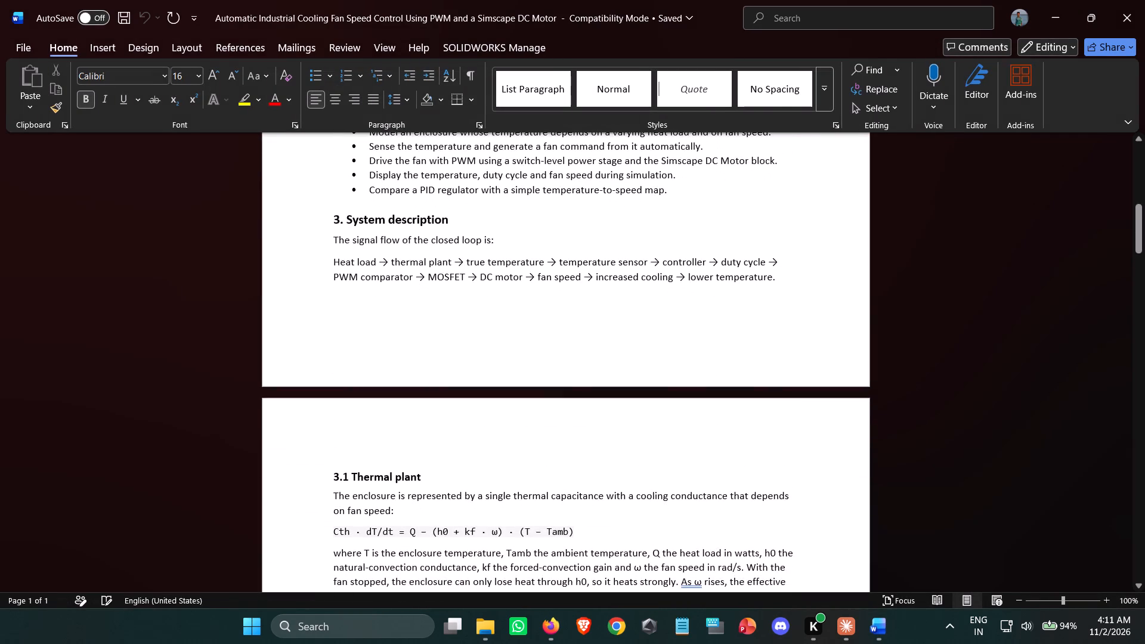
scroll(515, 299, "down", 2)
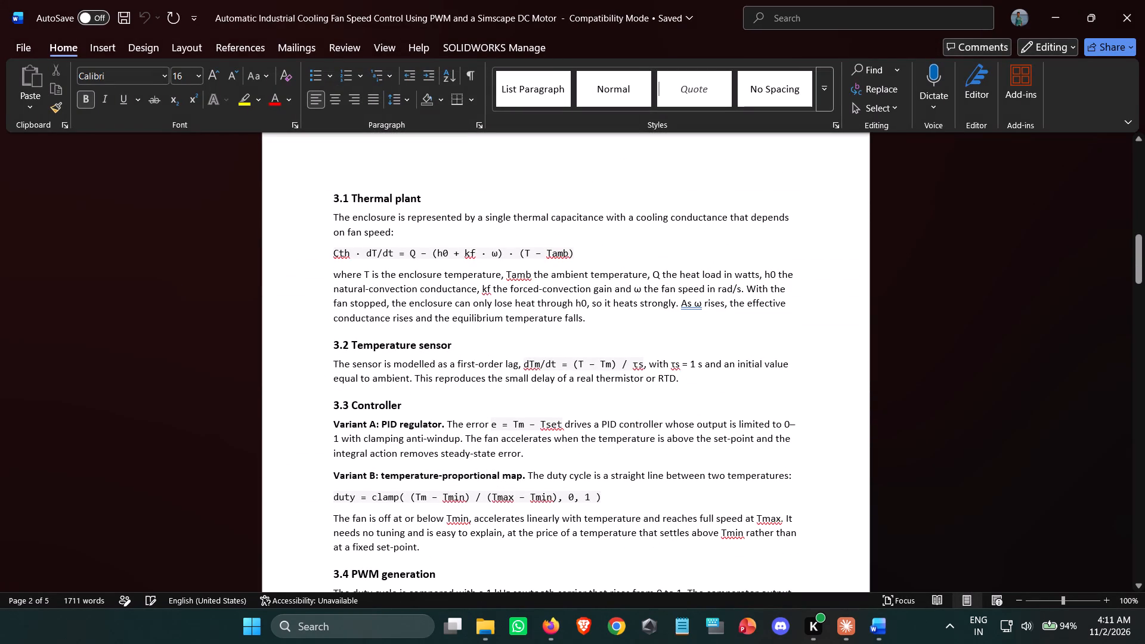
scroll(515, 299, "down", 1)
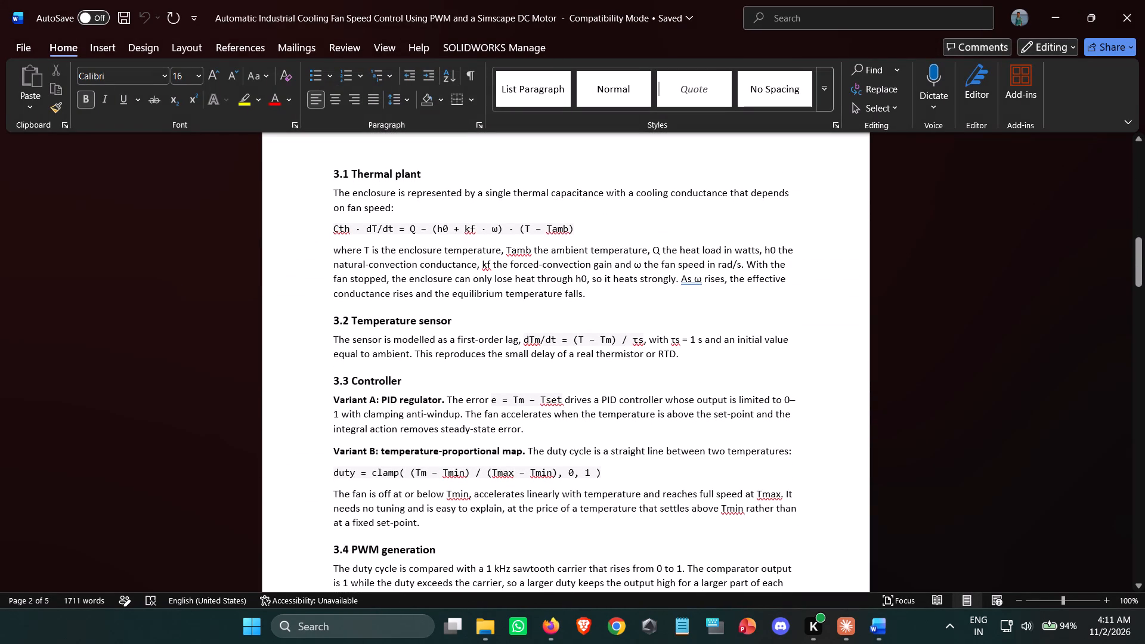
scroll(515, 299, "down", 3)
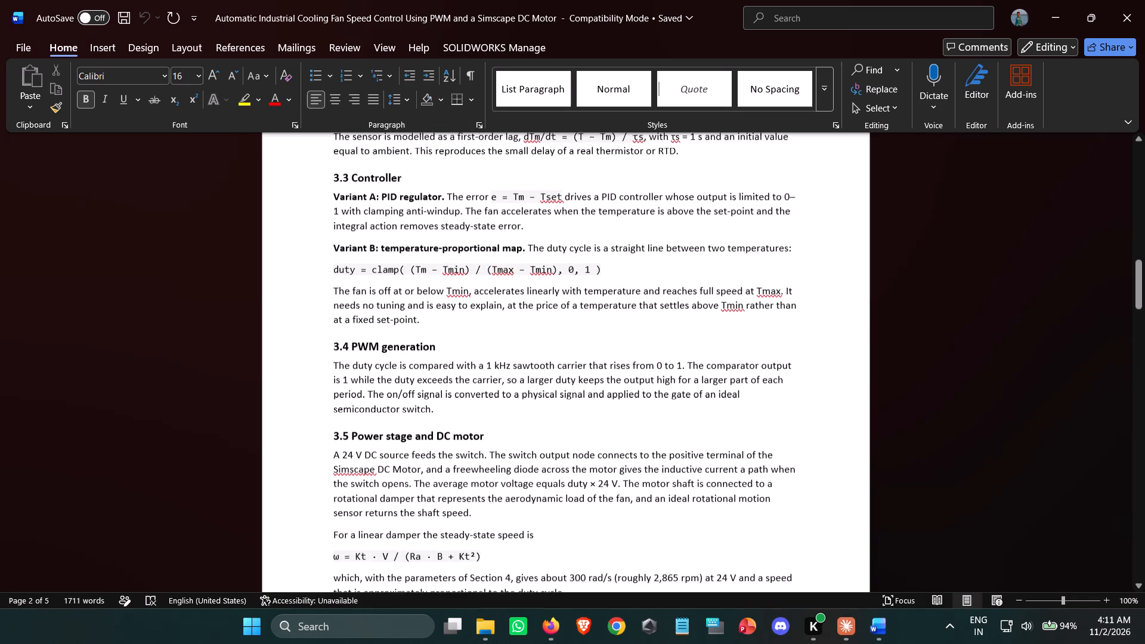
scroll(515, 299, "down", 4)
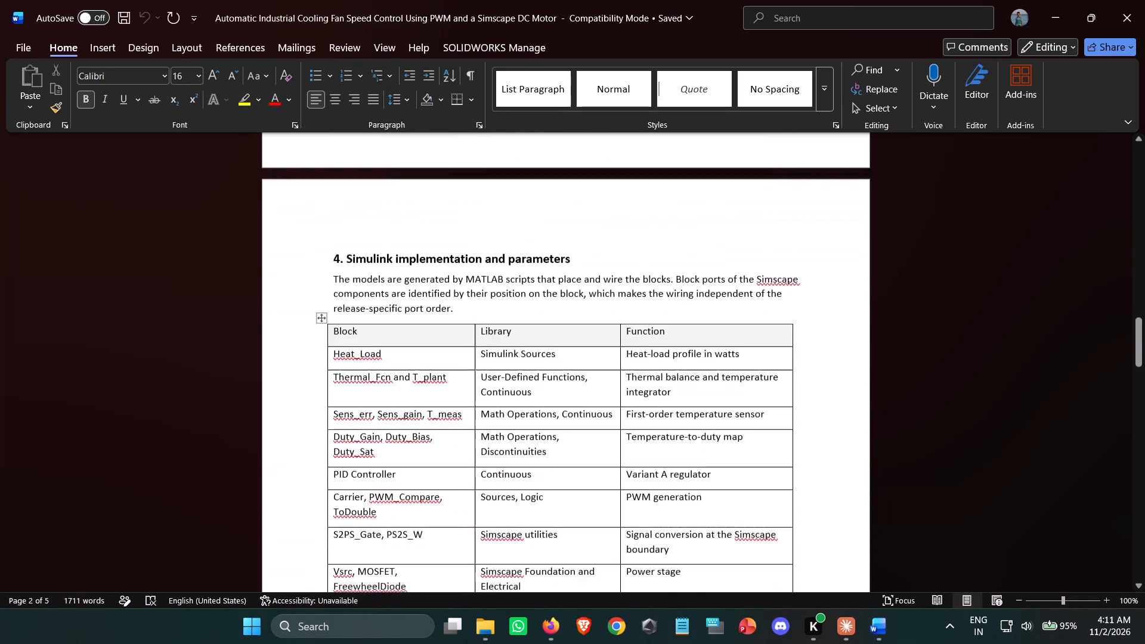
scroll(515, 299, "down", 4)
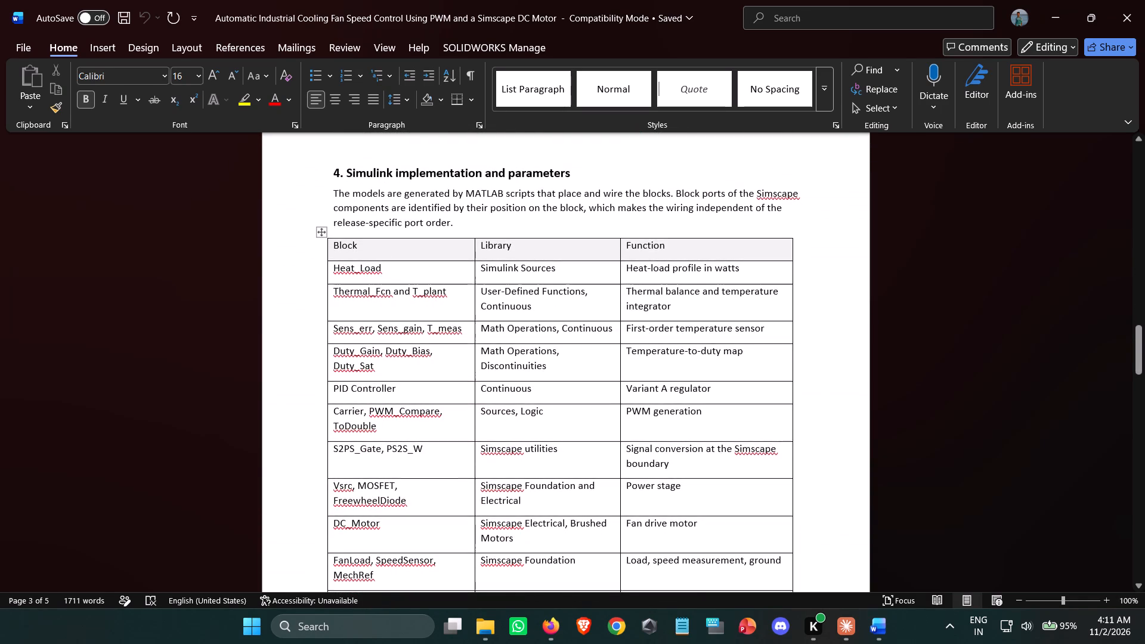
scroll(515, 299, "down", 4)
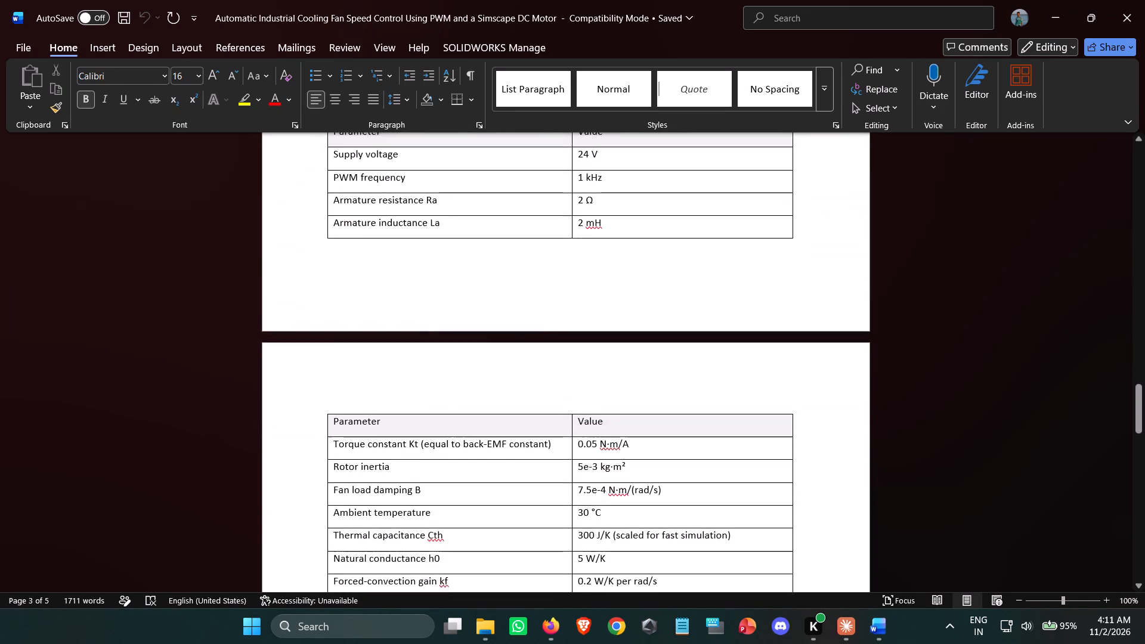
scroll(515, 299, "down", 8)
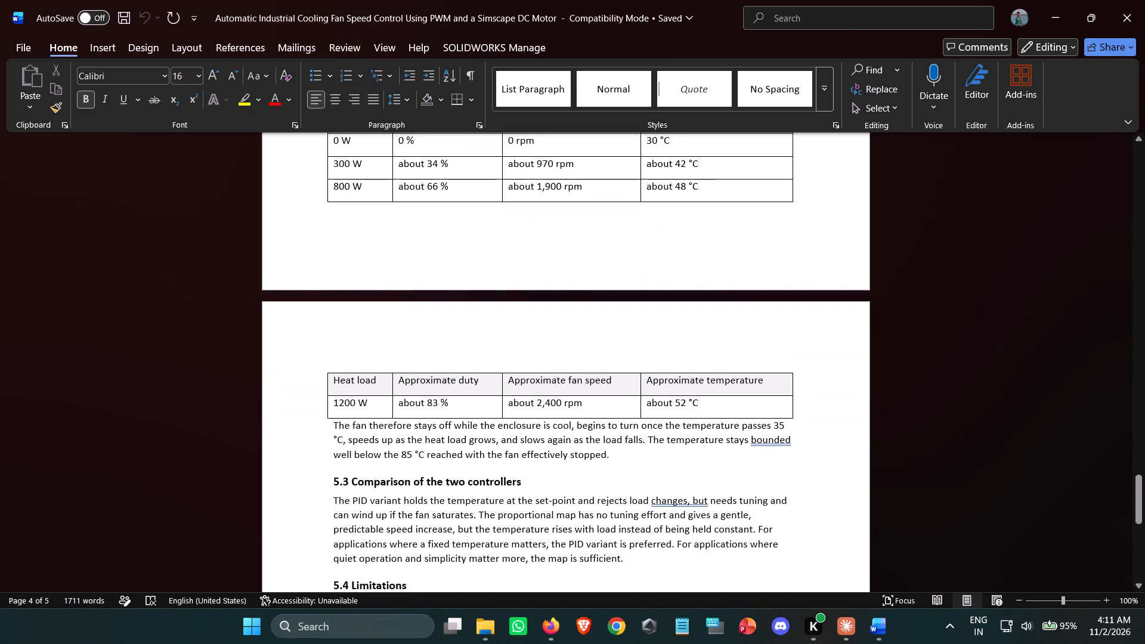
scroll(515, 299, "down", 2)
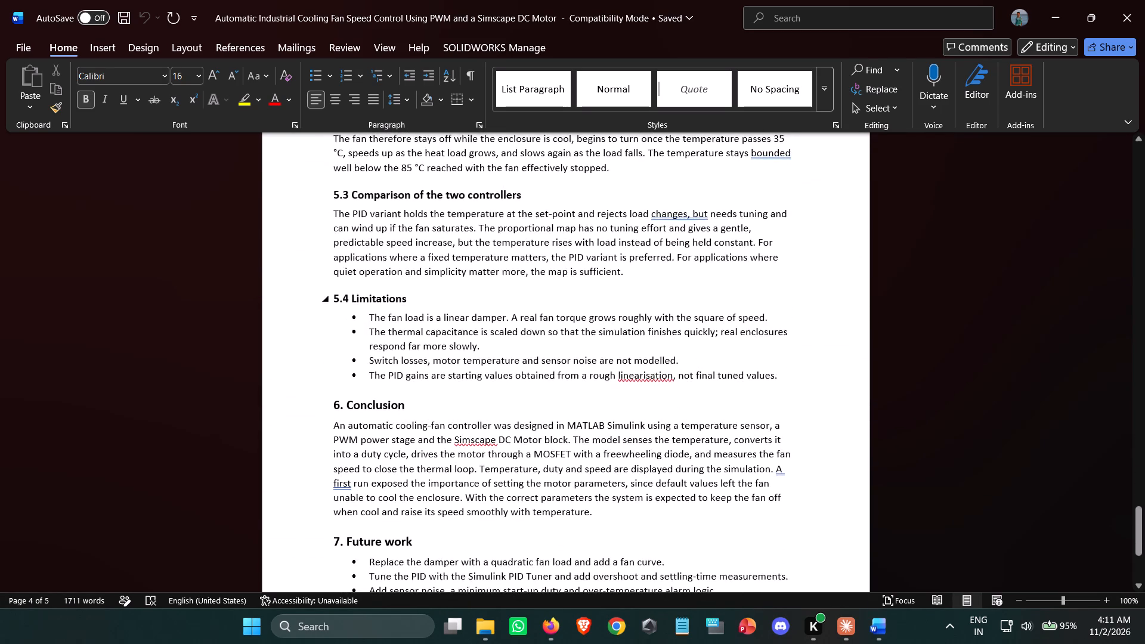
scroll(515, 299, "down", 2)
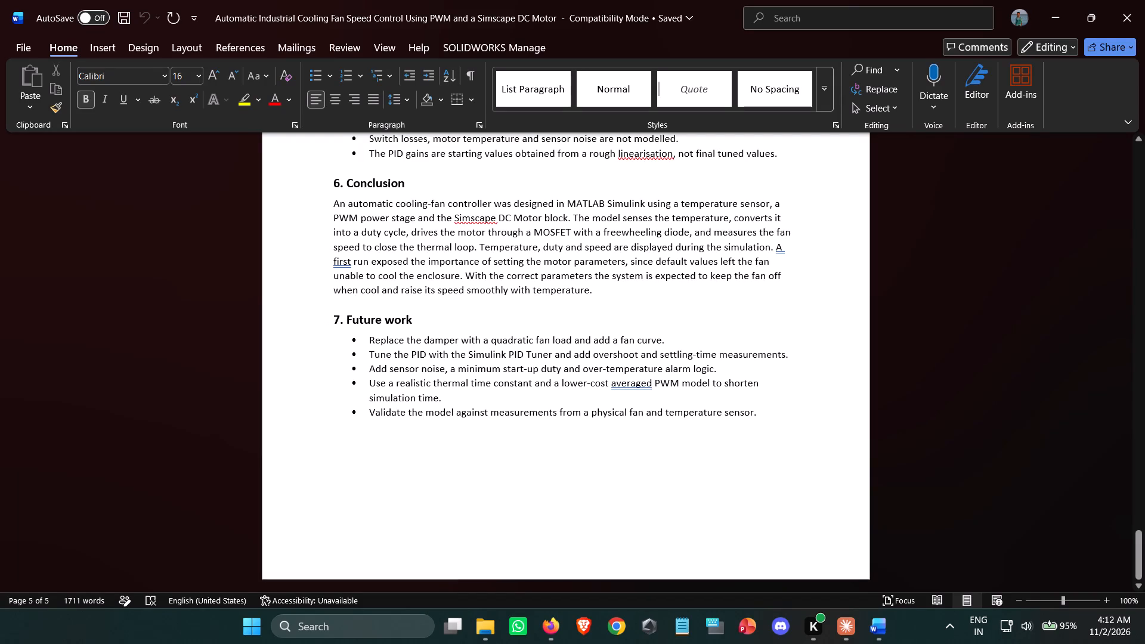
Delete the entire "7. Future work" section and the empty line it leaves after the Conclusion.
left_click_drag(760, 411, 310, 332)
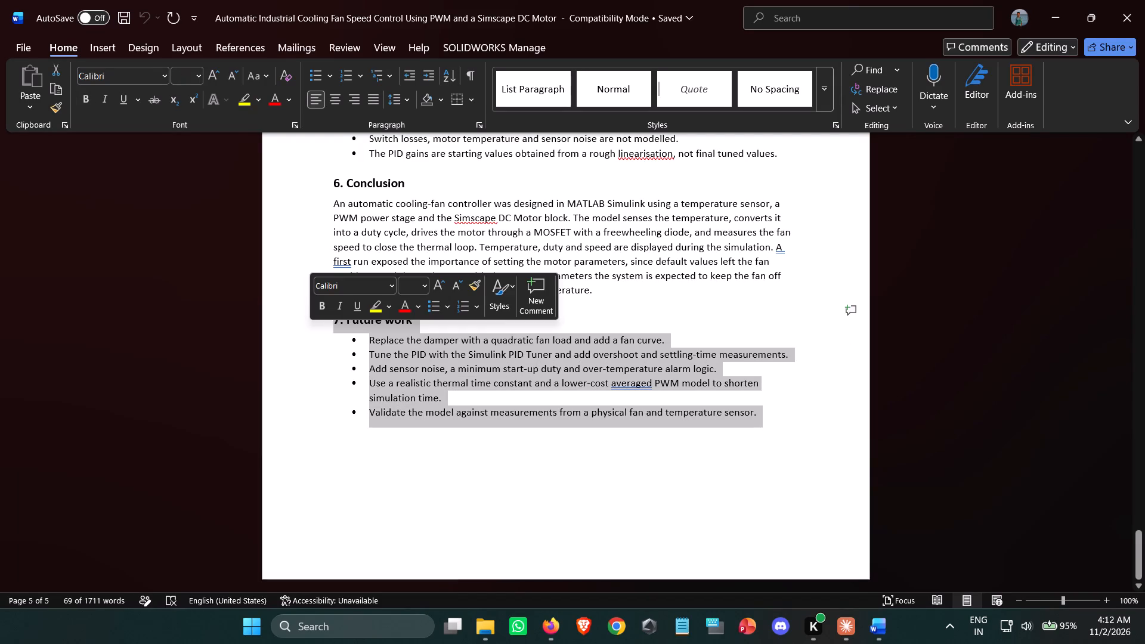
key("BackSpace")
key("BackSpace")
key("BackSpace")
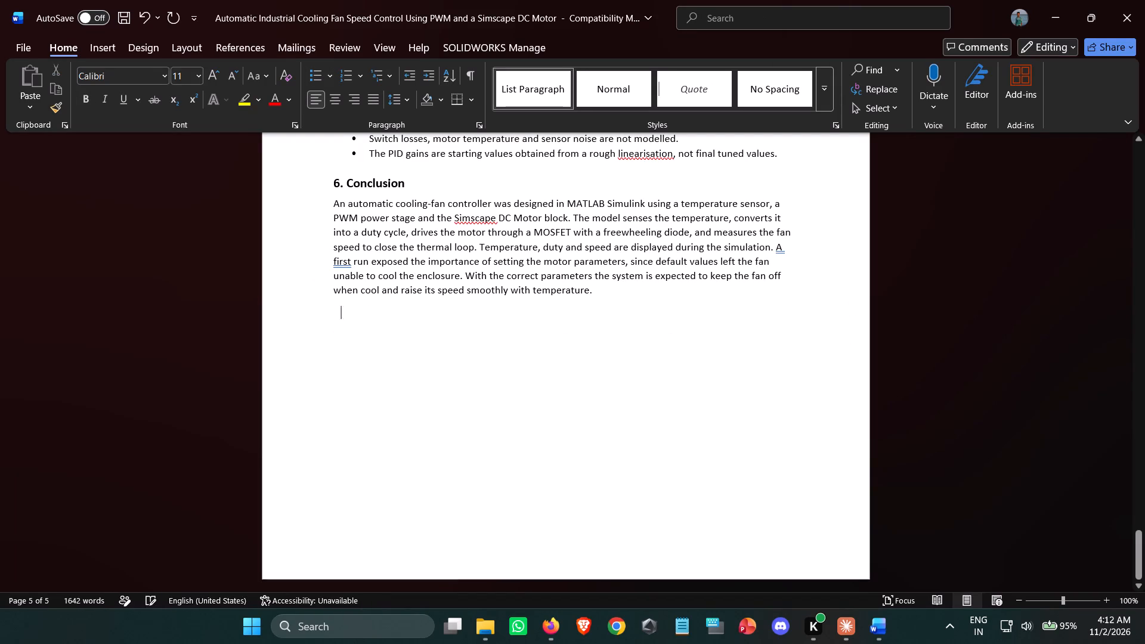
key("BackSpace")
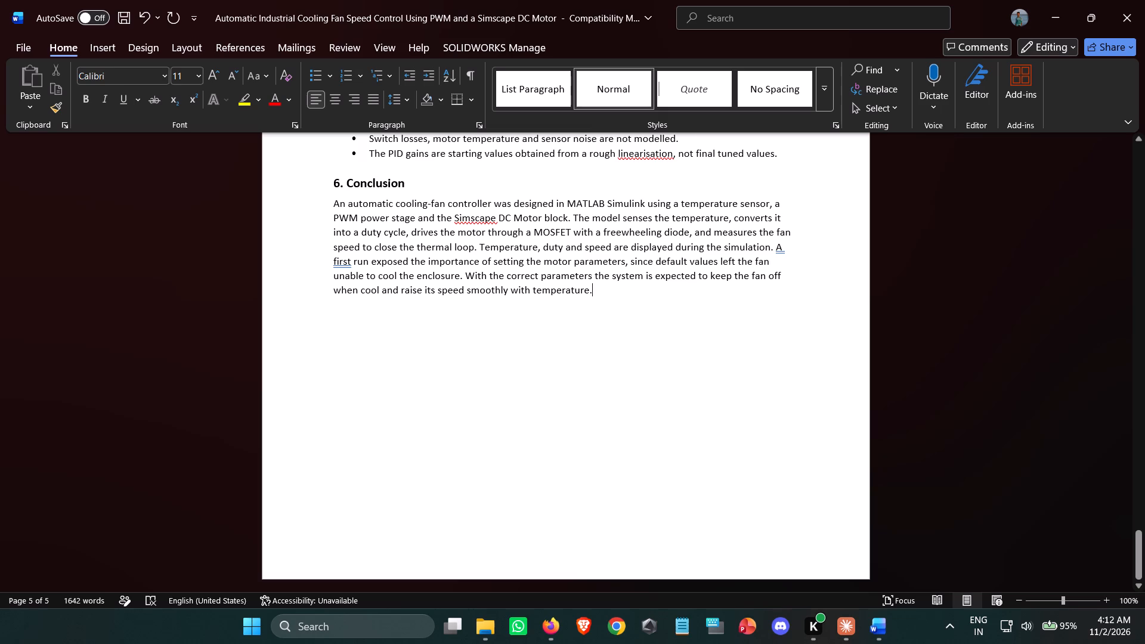
Set the font of the entire report to Times New Roman.
scroll(457, 289, "up", 2)
key("ctrl+a")
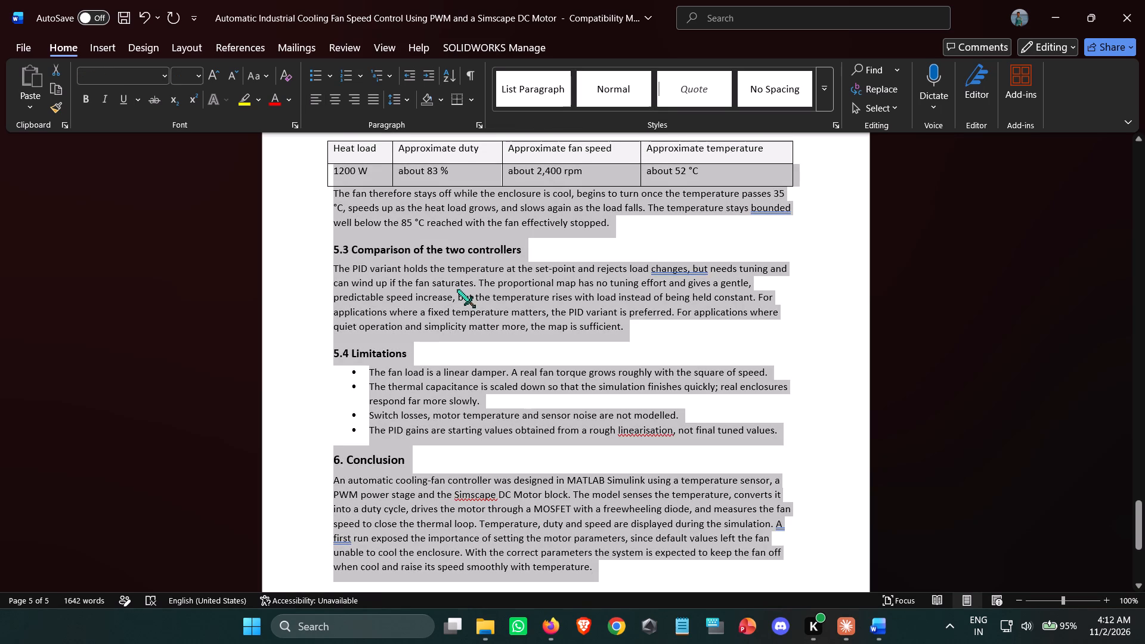
scroll(349, 259, "up", 4)
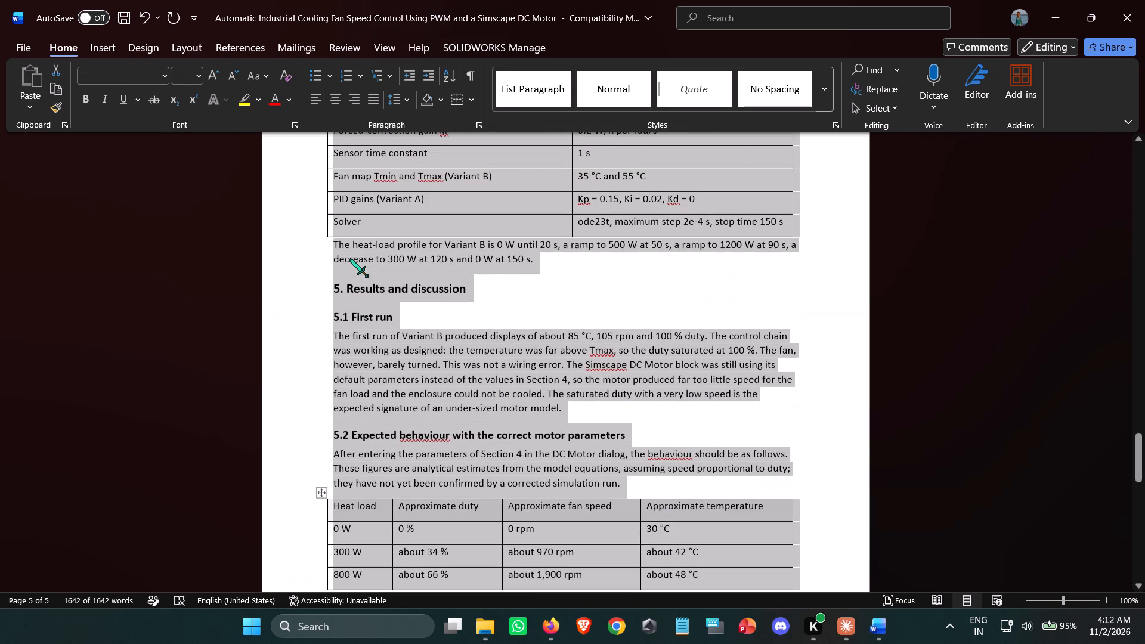
left_click(114, 79)
type("Ti")
key("Return")
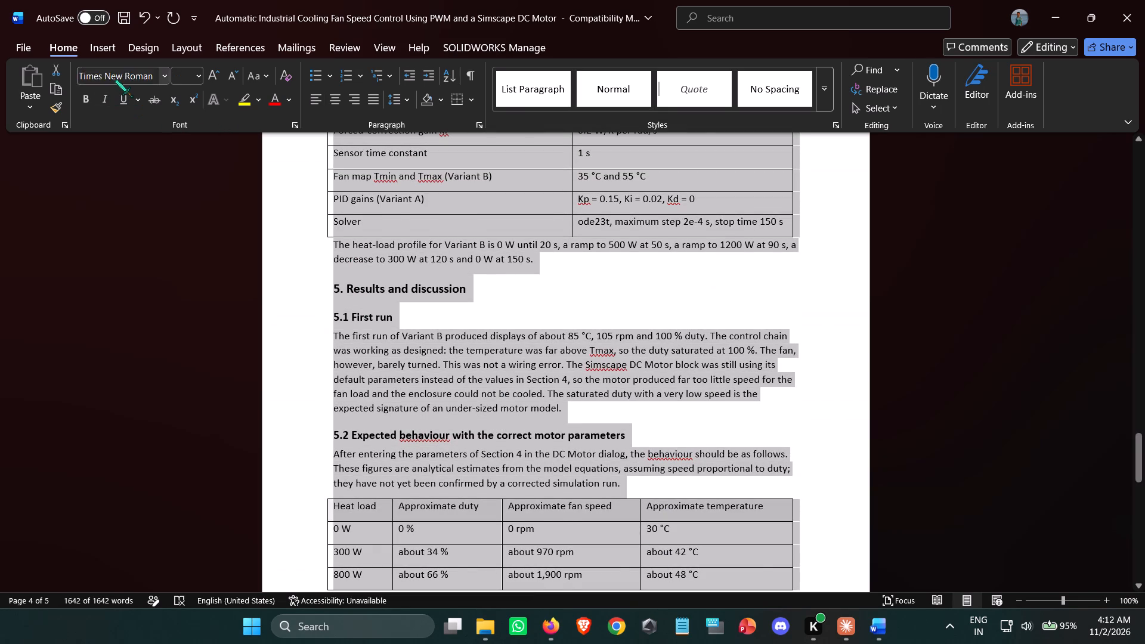
left_click(572, 197)
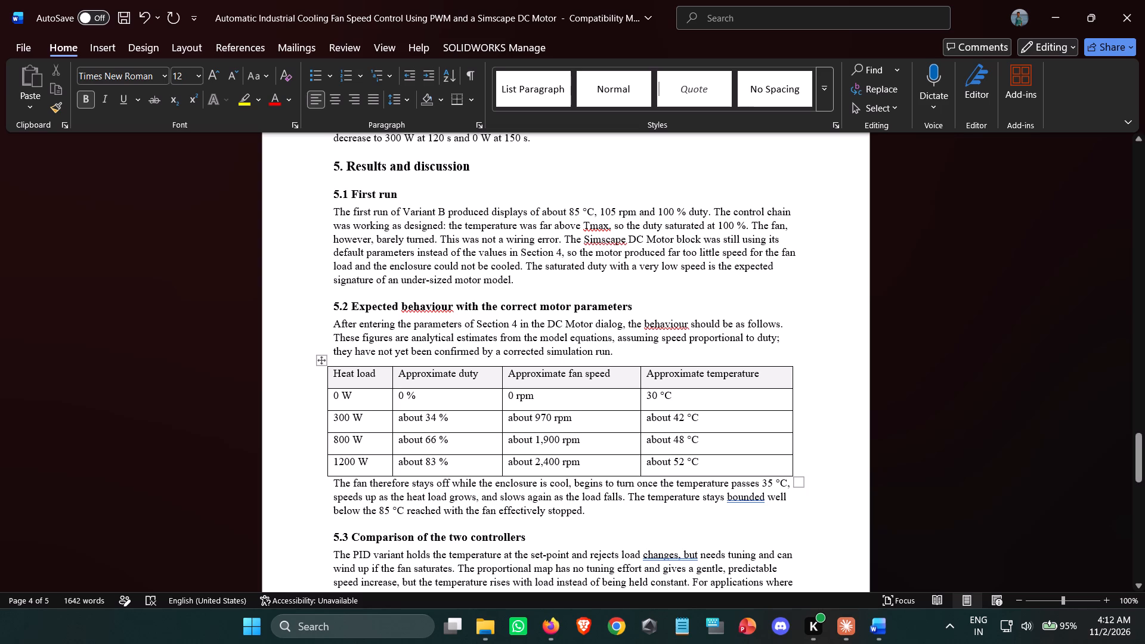
Review the reformatted report from the results section back up to the title page.
scroll(587, 333, "up", 2)
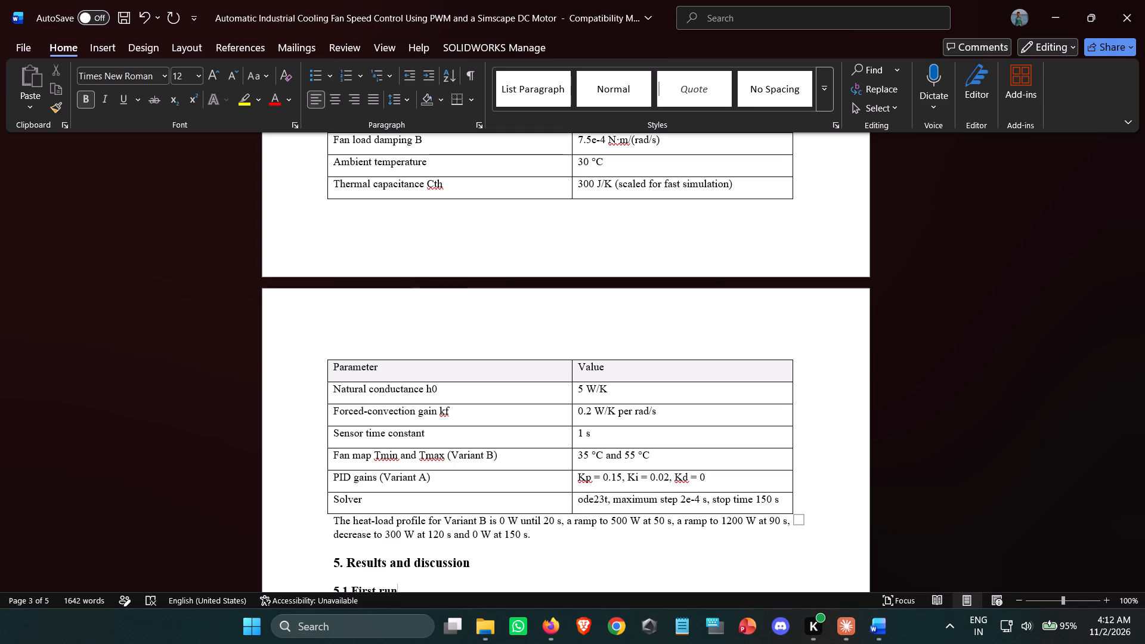
scroll(587, 333, "up", 5)
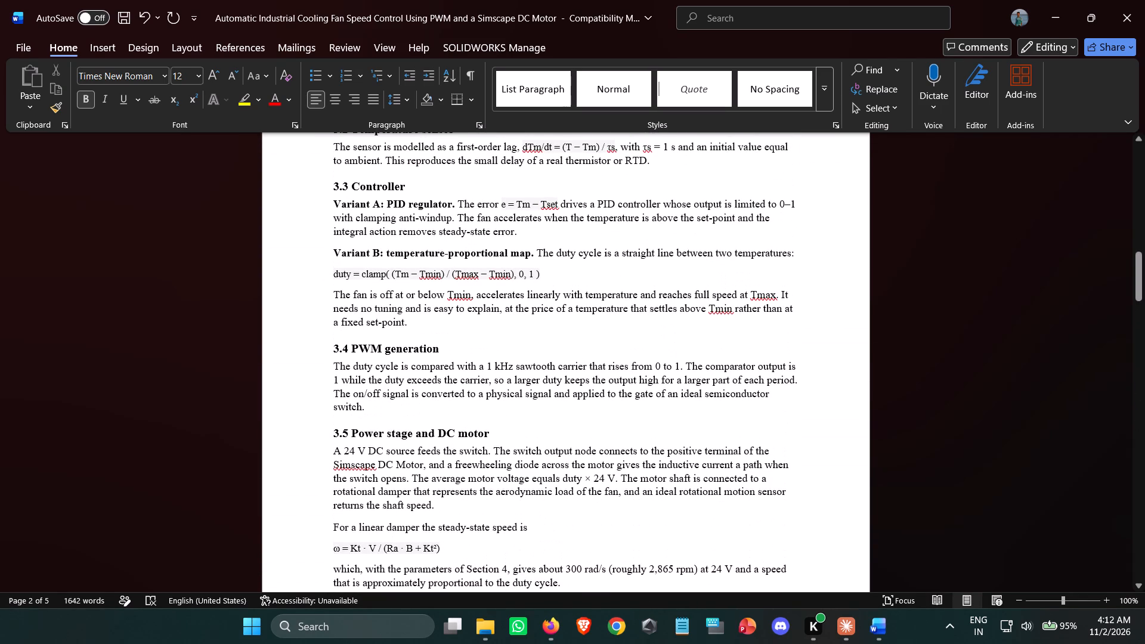
scroll(587, 333, "up", 3)
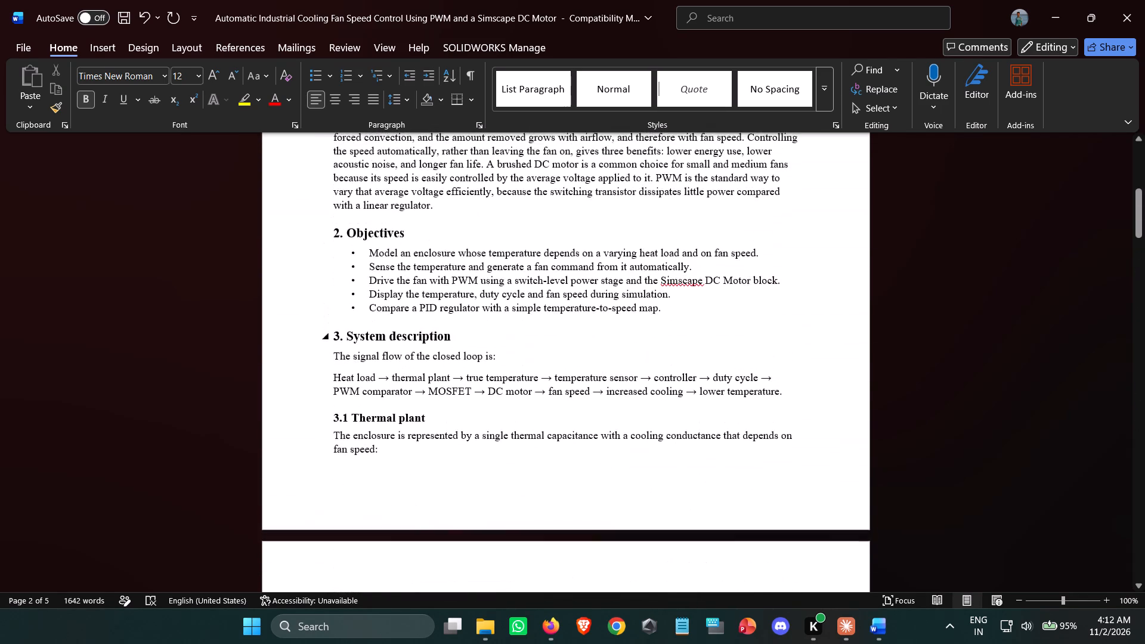
scroll(587, 333, "up", 2)
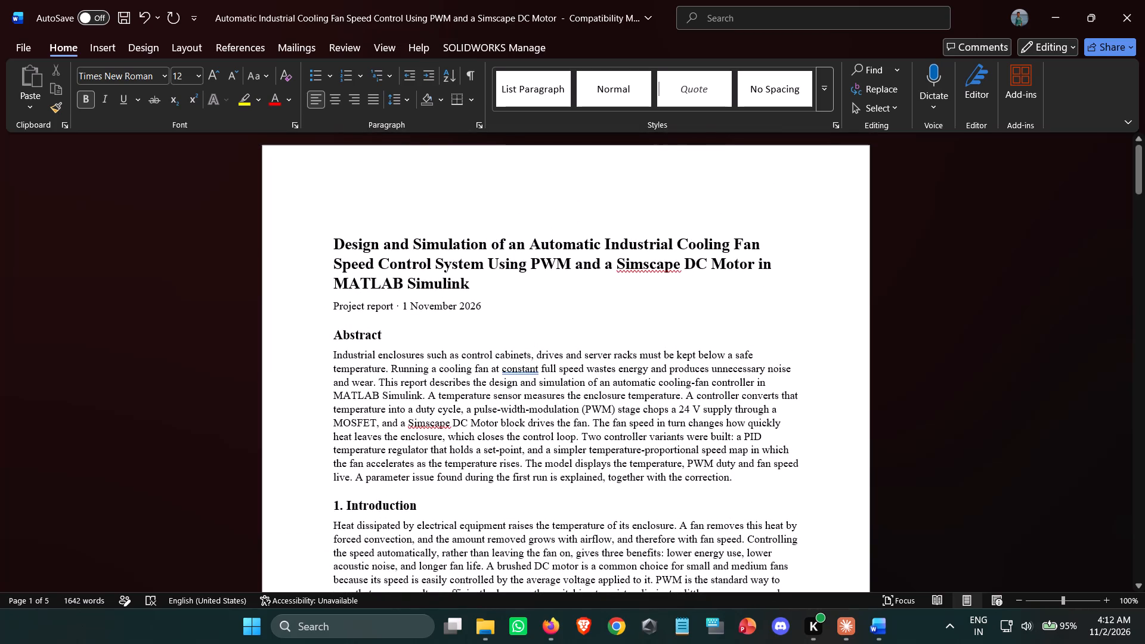
Remove "24 V" before "supply" in the Abstract's sentence about the pulse-width-modulation stage.
left_click(690, 407)
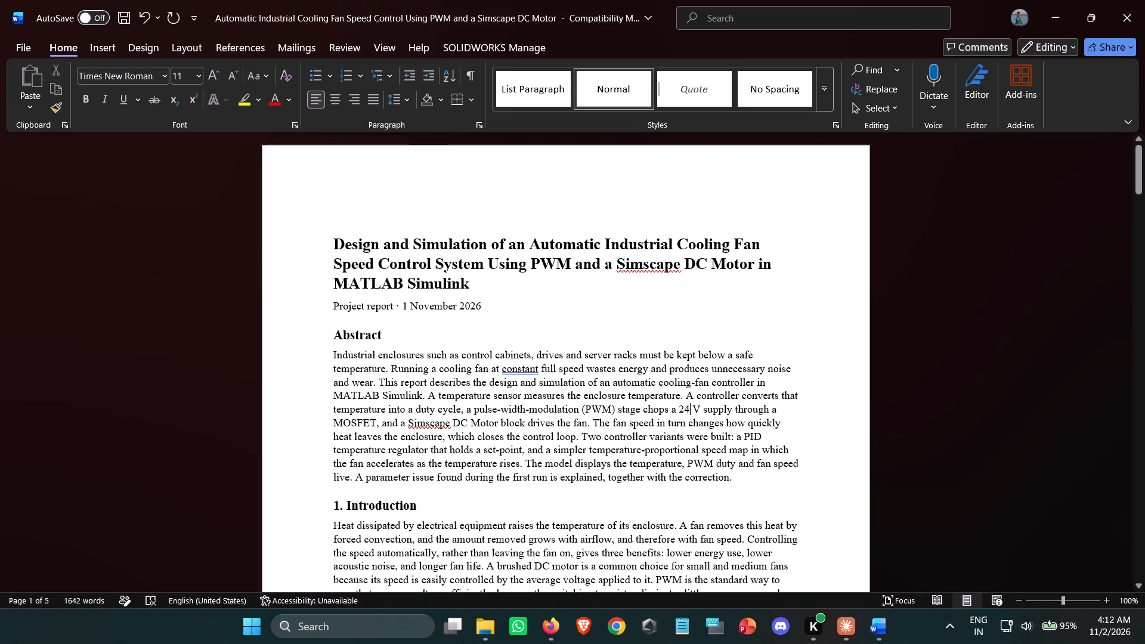
key("Right")
key("BackSpace")
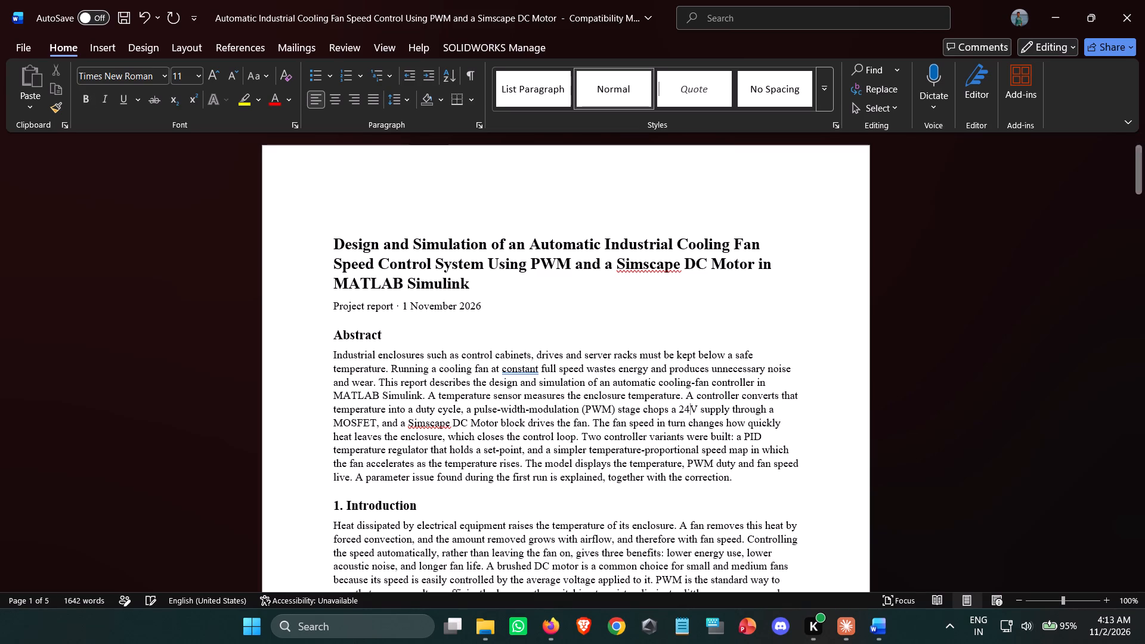
key("BackSpace")
key("BackSpace")
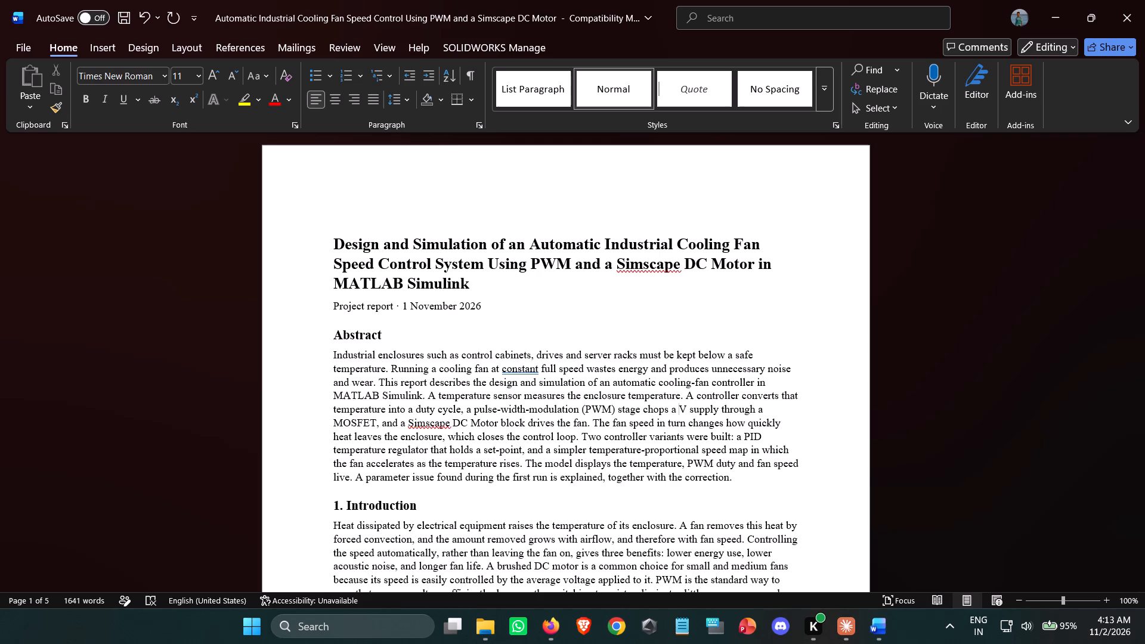
left_click(689, 410)
key("BackSpace")
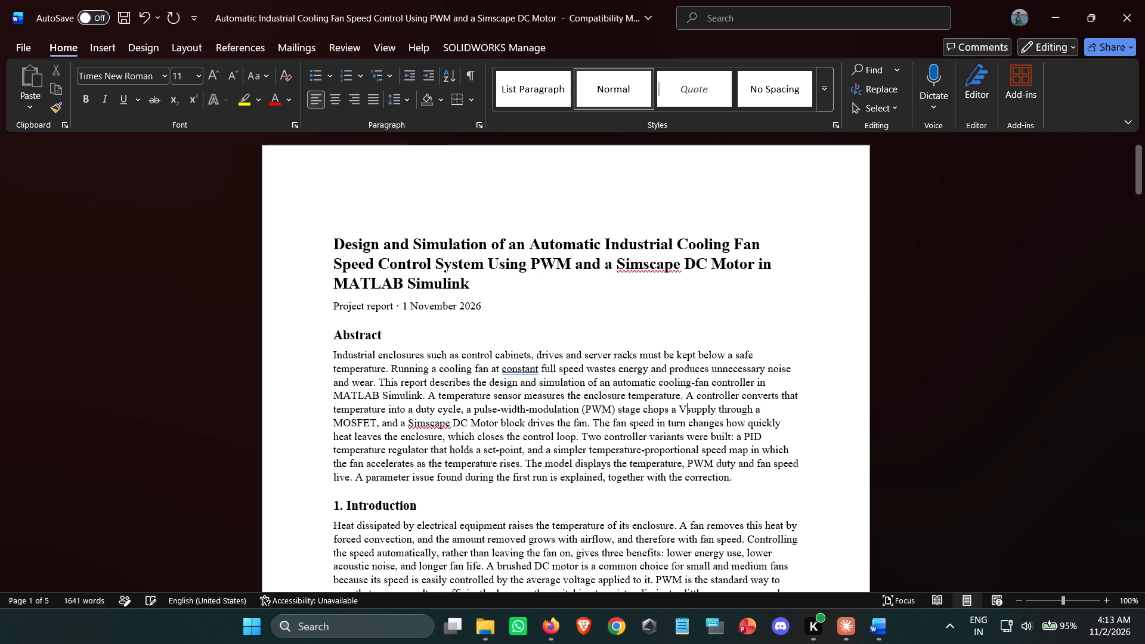
key("BackSpace")
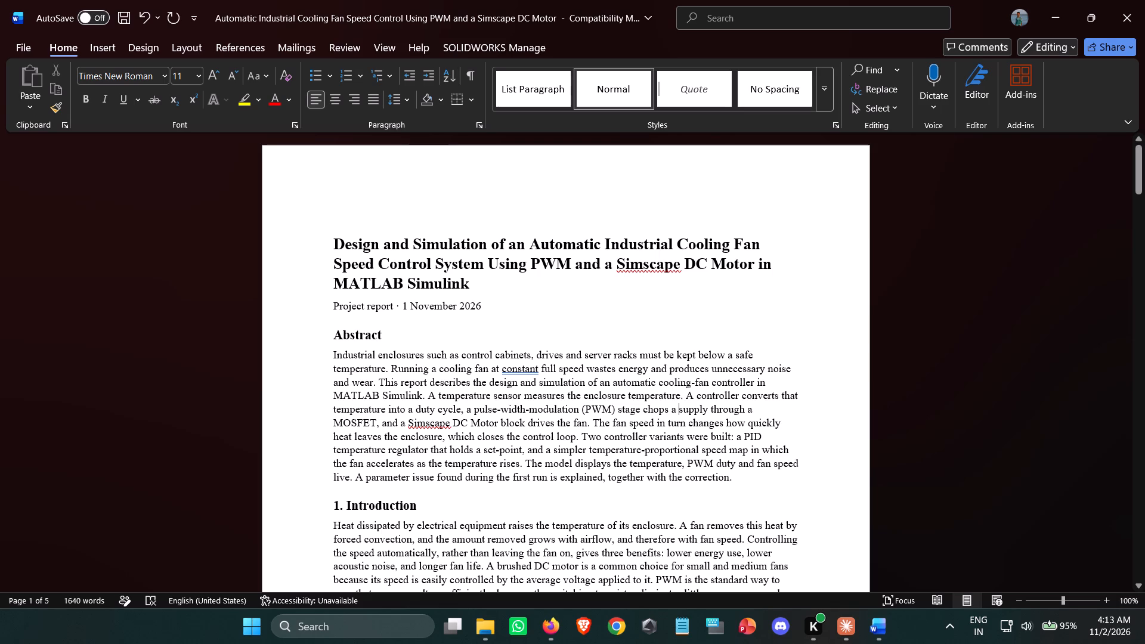
Delete the separator dot and the date "1 November 2026" from the Project report line under the title.
left_click(492, 306)
key("BackSpace")
key("BackSpace")
key("BackSpace")
key("BackSpace")
key("BackSpace")
key("BackSpace")
key("BackSpace")
key("BackSpace")
key("BackSpace")
key("BackSpace")
key("BackSpace")
key("BackSpace")
key("BackSpace")
key("BackSpace")
key("BackSpace")
key("BackSpace")
key("BackSpace")
key("BackSpace")
key("BackSpace")
key("BackSpace")
key("BackSpace")
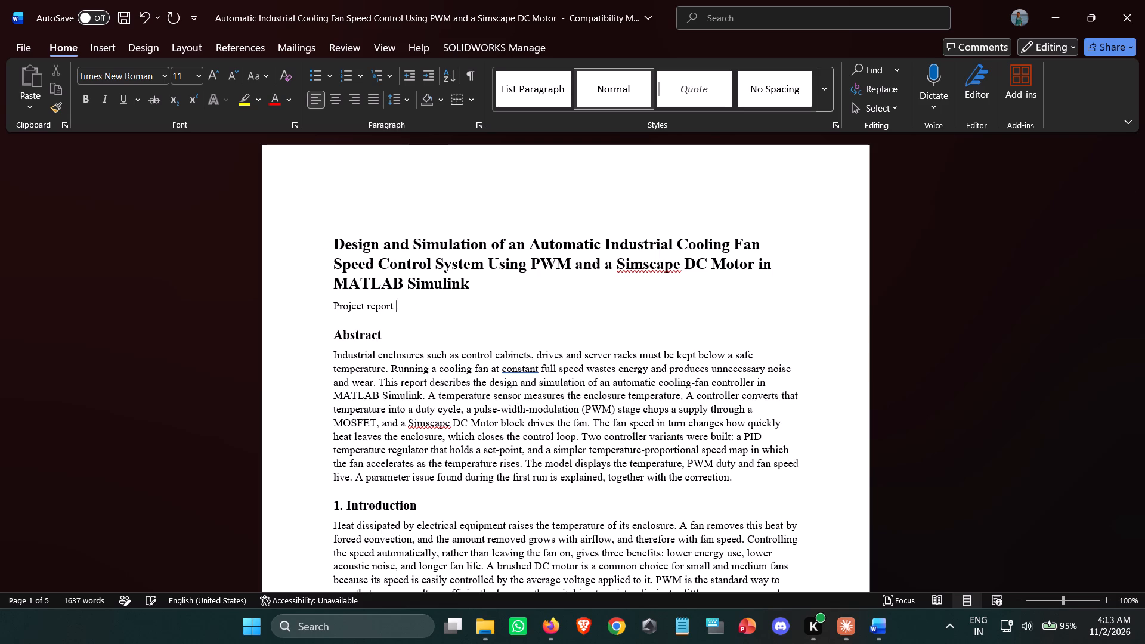
Delete the "Project report" line, the report title and the leftover empty line so the document starts with the Abstract heading.
key("BackSpace")
key("BackSpace")
key("BackSpace")
key("BackSpace")
key("BackSpace")
key("BackSpace")
key("BackSpace")
key("BackSpace")
key("BackSpace")
key("BackSpace")
key("BackSpace")
key("BackSpace")
key("BackSpace")
key("BackSpace")
key("BackSpace")
key("BackSpace")
key("BackSpace")
key("BackSpace")
key("BackSpace")
key("BackSpace")
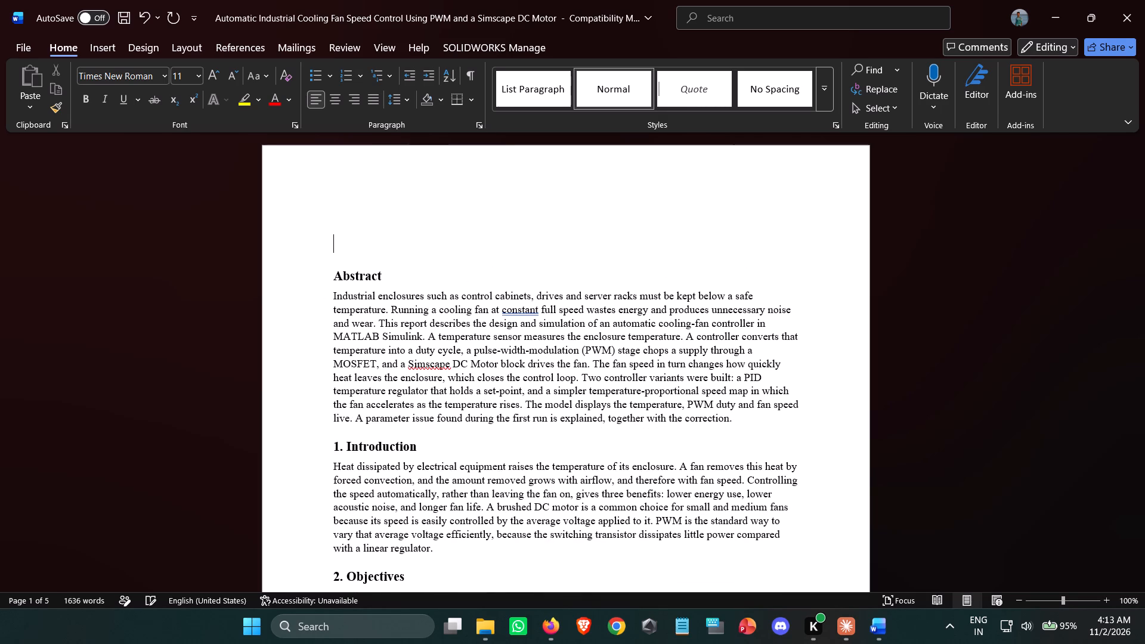
key("BackSpace")
key("BackSpace")
key("Down")
key("BackSpace")
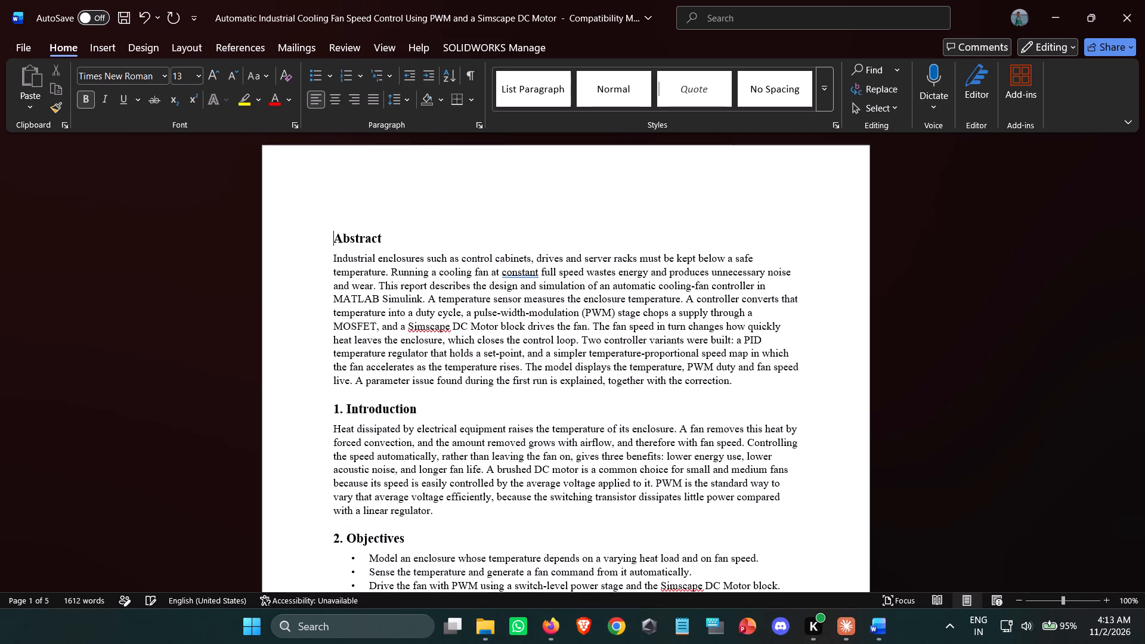
key("BackSpace")
key("BackSpace")
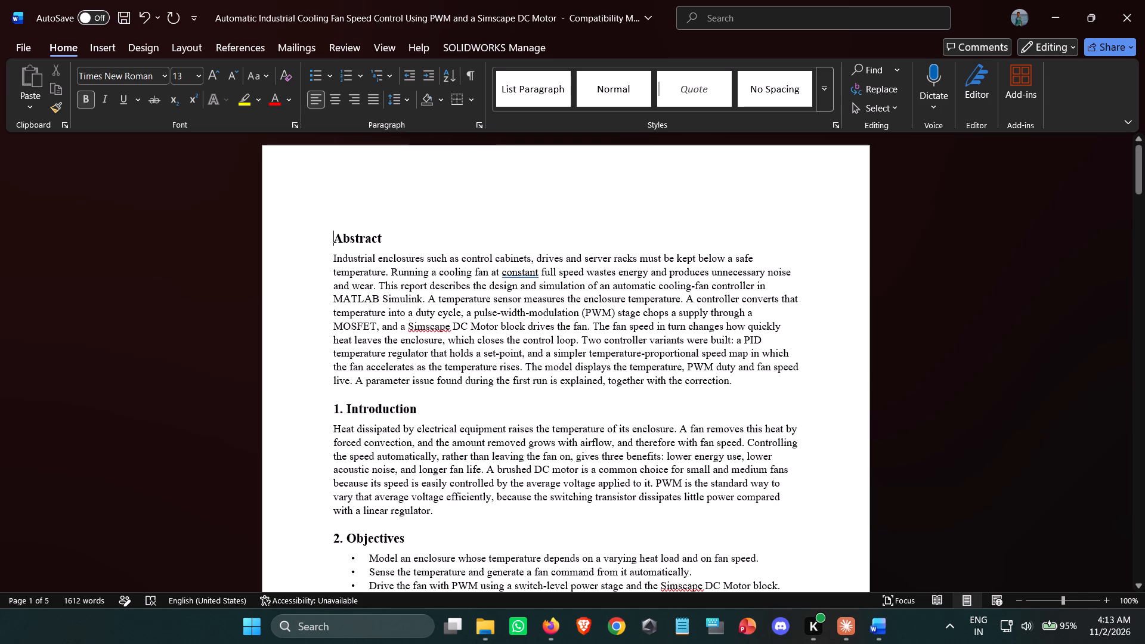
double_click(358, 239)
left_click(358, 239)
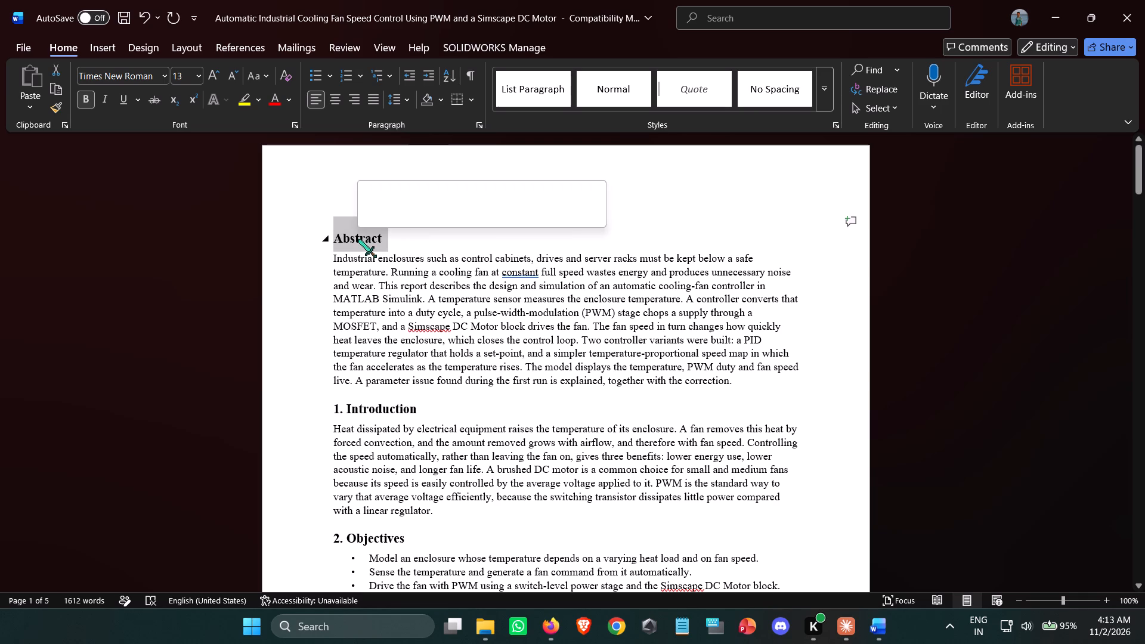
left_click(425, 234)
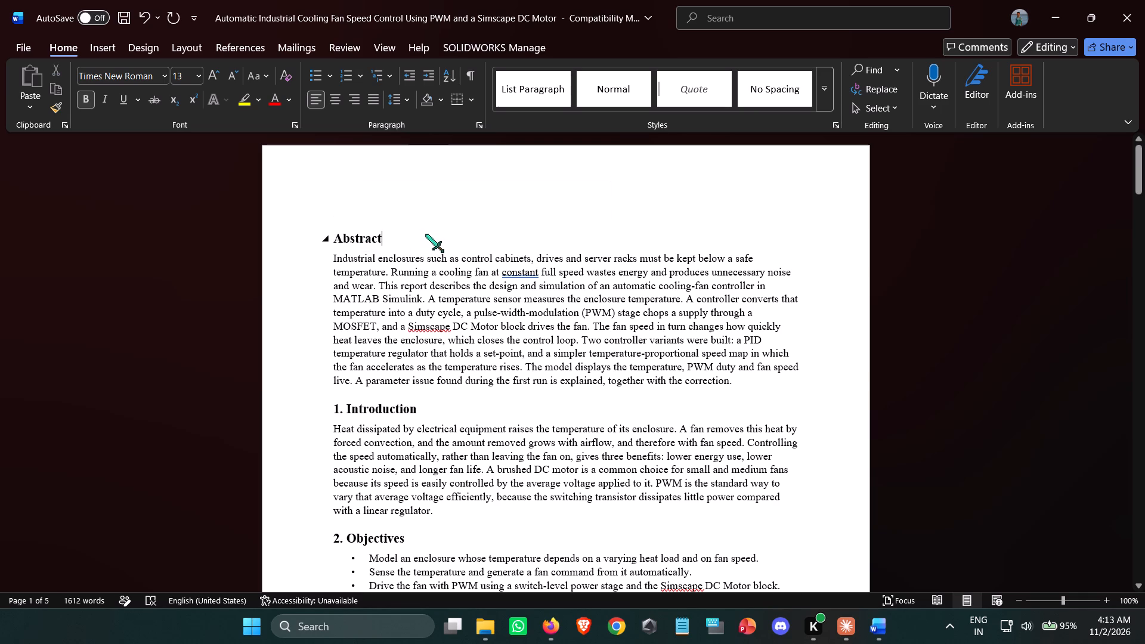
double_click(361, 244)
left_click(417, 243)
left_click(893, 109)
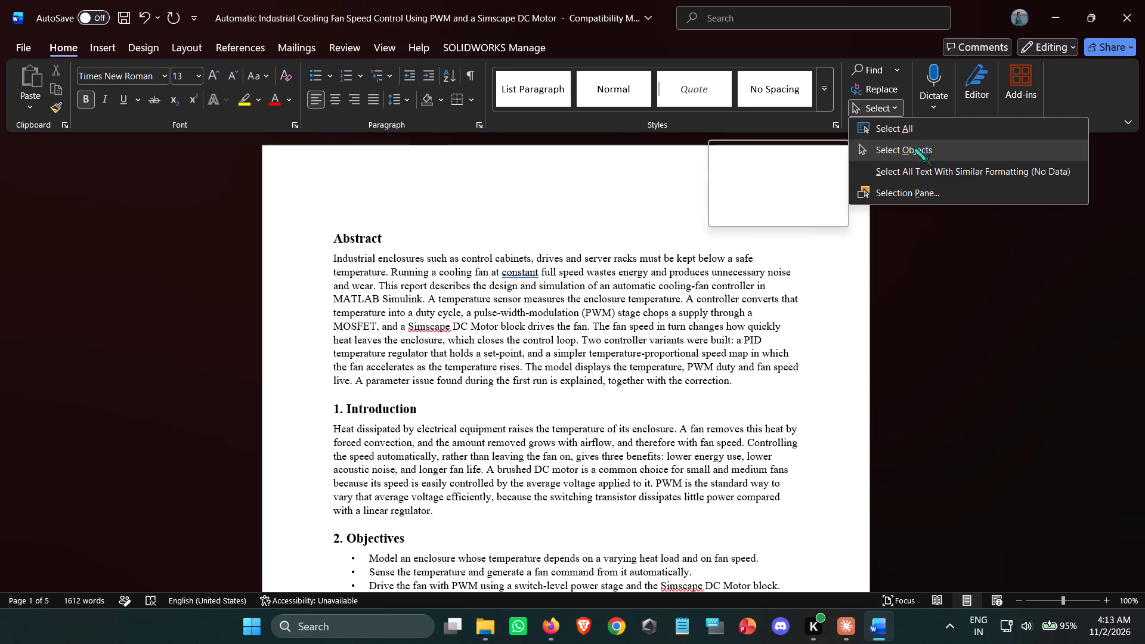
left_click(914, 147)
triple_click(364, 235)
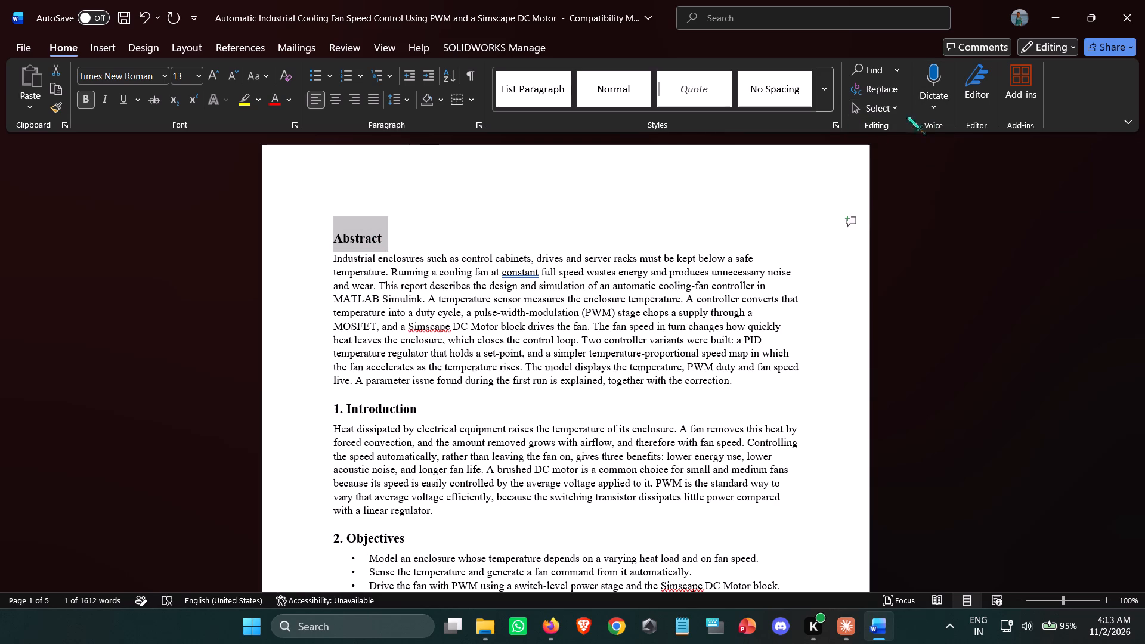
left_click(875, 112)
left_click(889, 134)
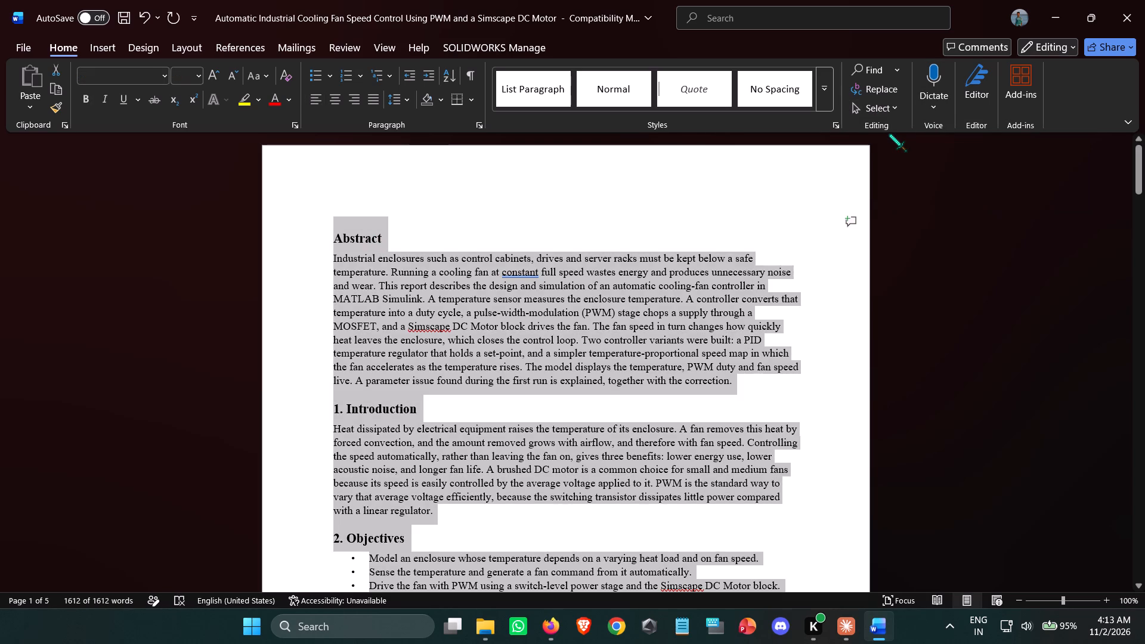
Select all main section headings formatted like Abstract, through 6. Conclusion, and set their font size to 14.
left_click(657, 221)
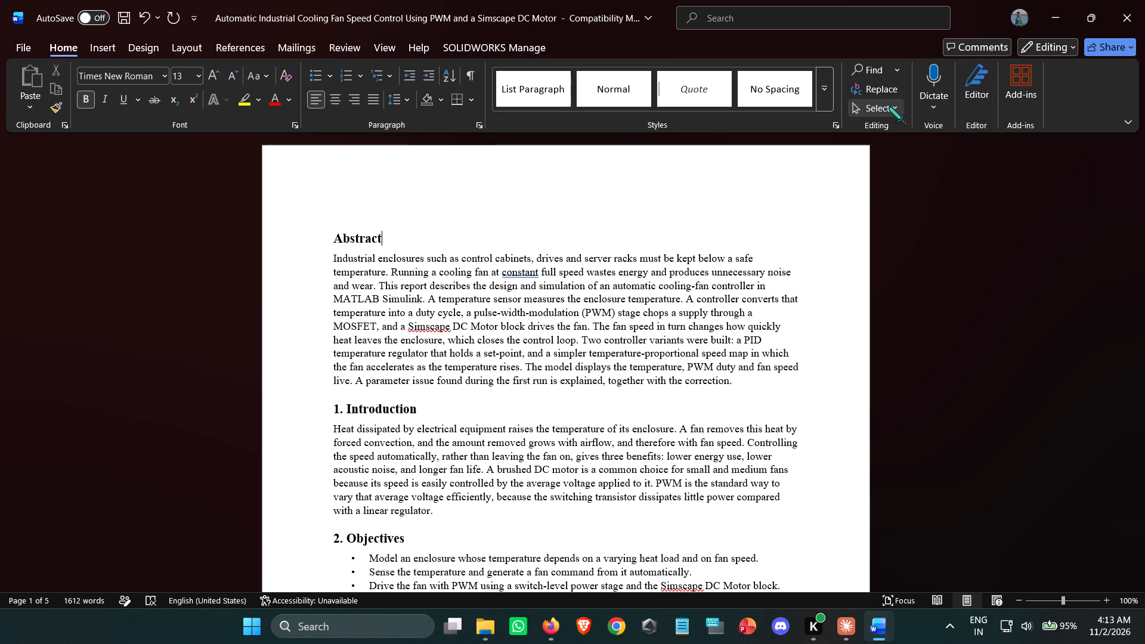
left_click(887, 107)
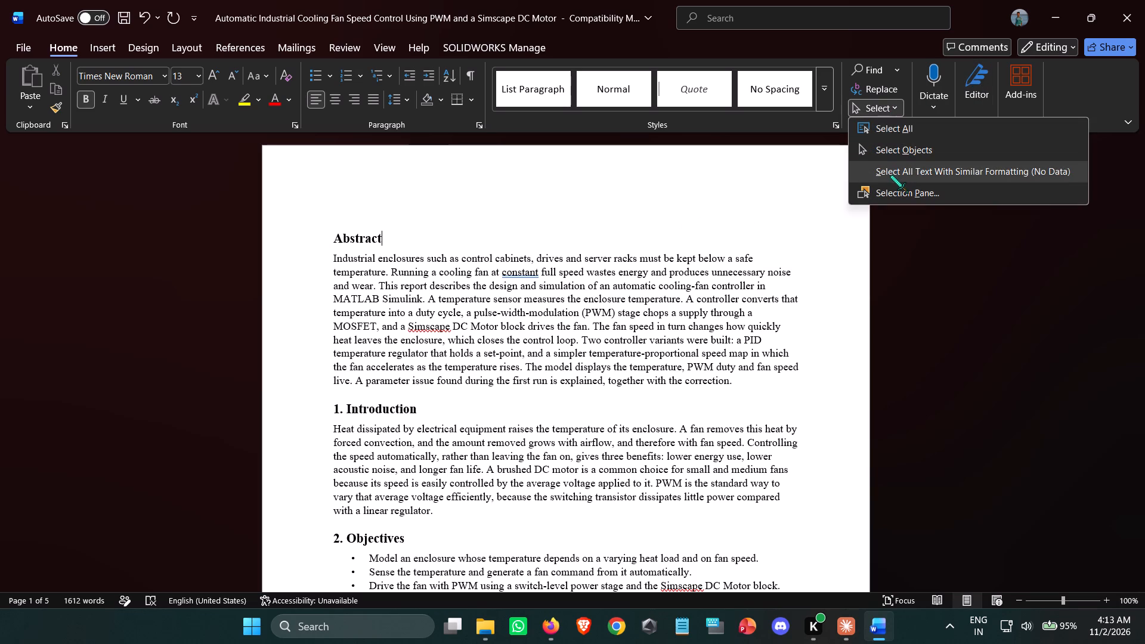
left_click(890, 175)
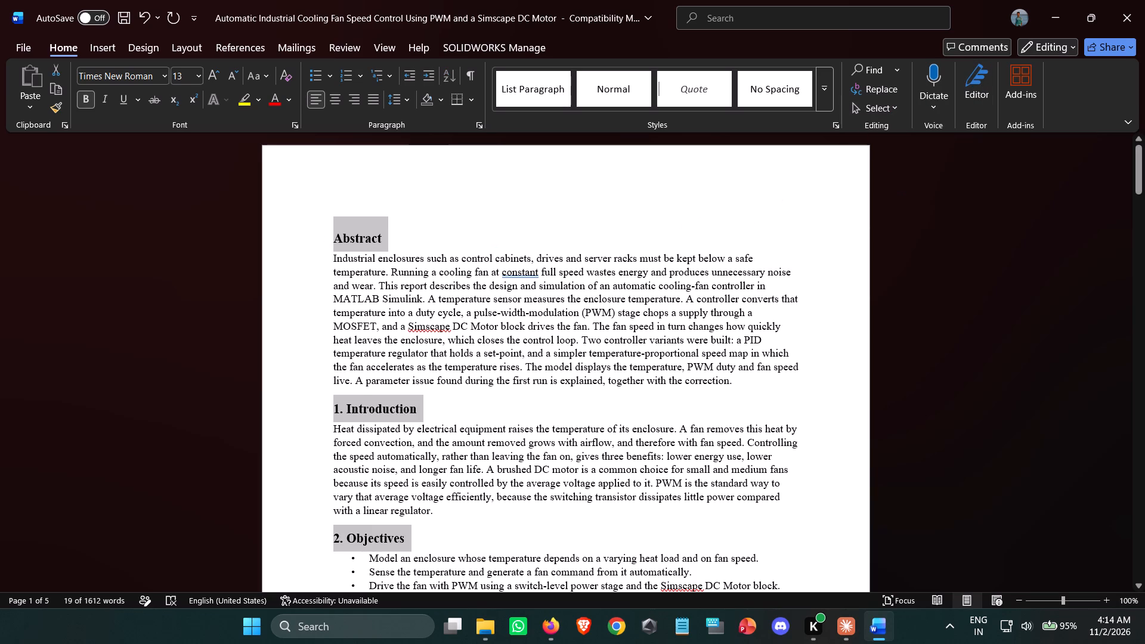
scroll(449, 340, "down", 6)
scroll(449, 340, "up", 1)
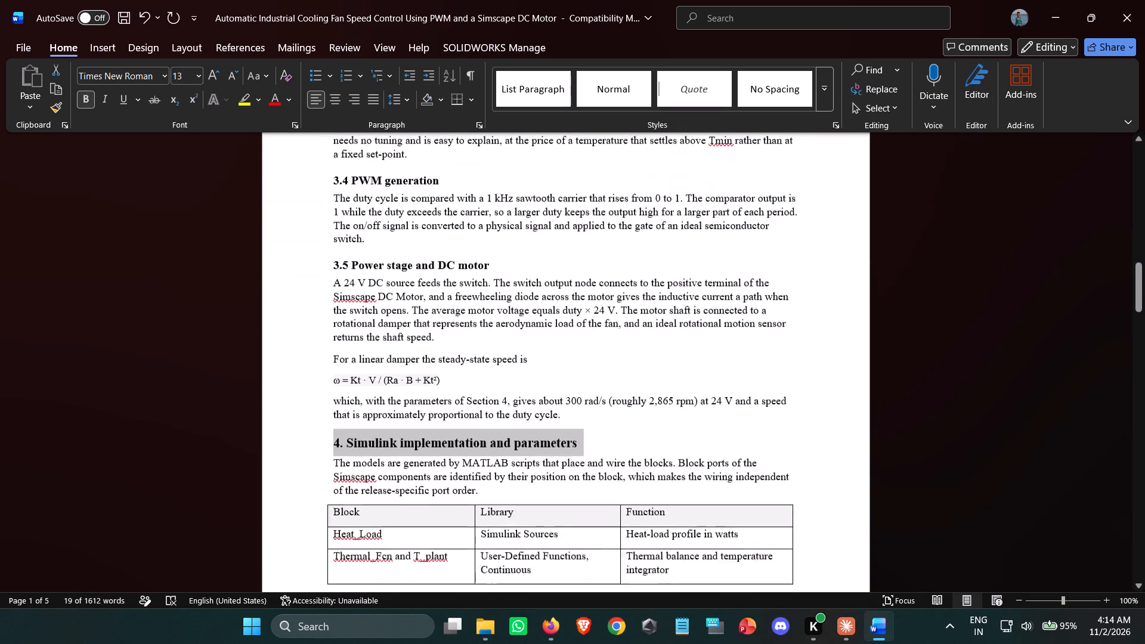
scroll(449, 340, "up", 1)
scroll(419, 347, "down", 7)
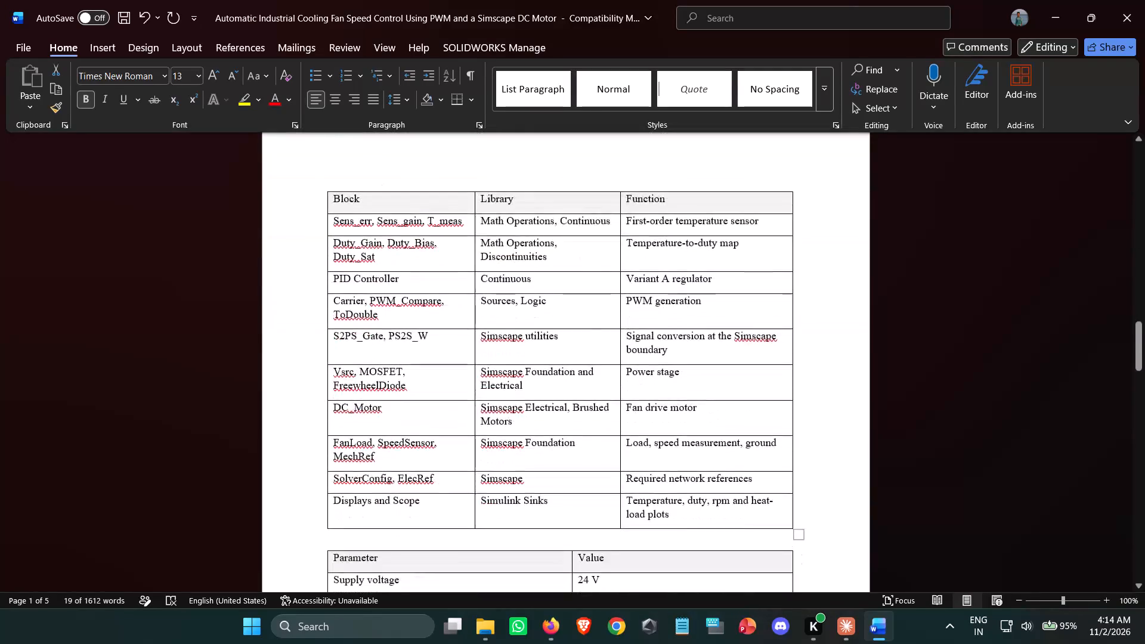
scroll(419, 347, "down", 10)
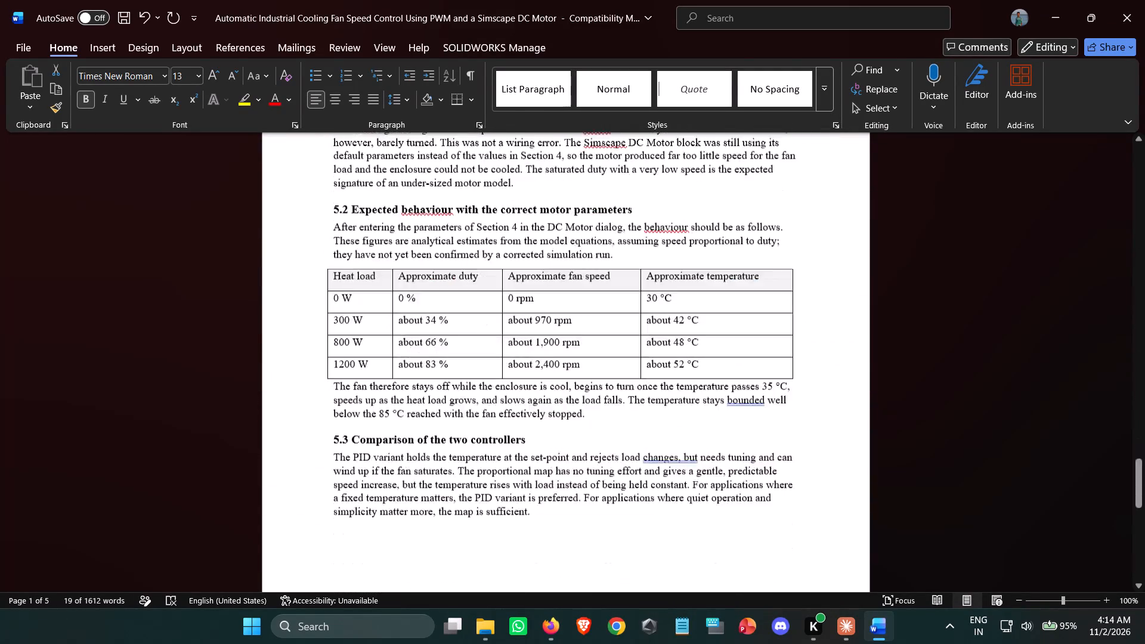
scroll(419, 347, "down", 1)
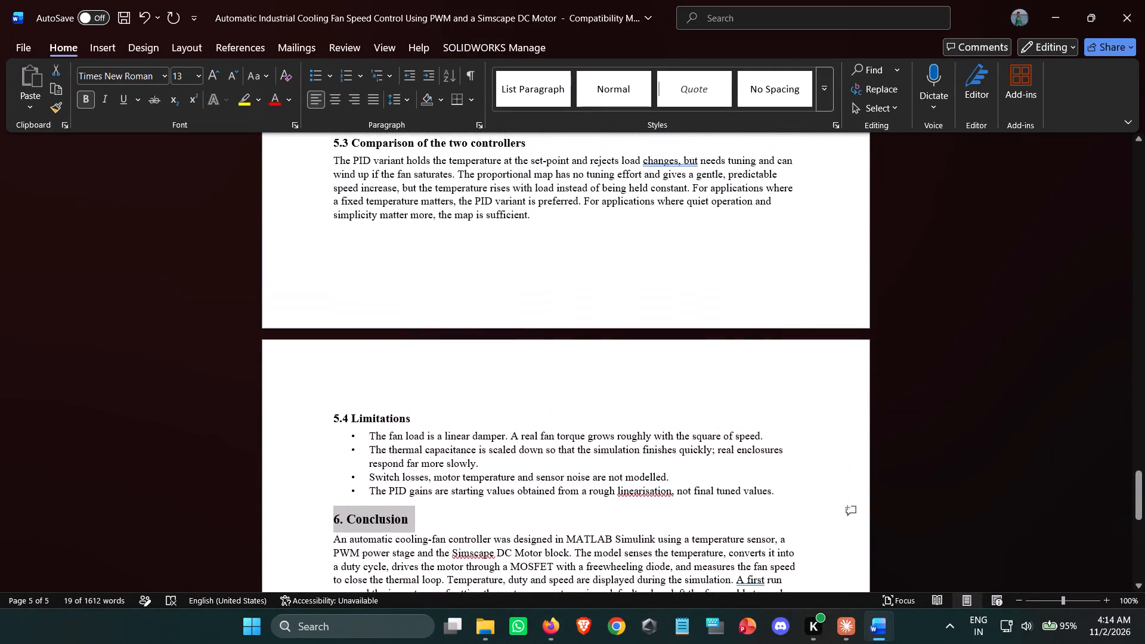
scroll(419, 347, "up", 17)
scroll(419, 347, "up", 6)
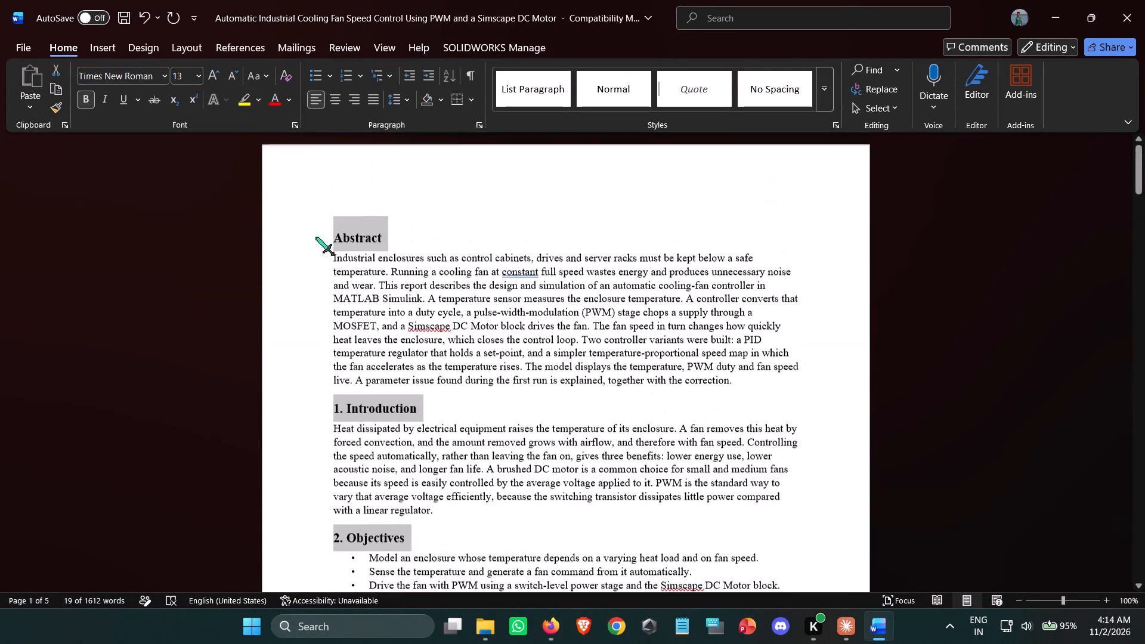
left_click(190, 83)
double_click(184, 79)
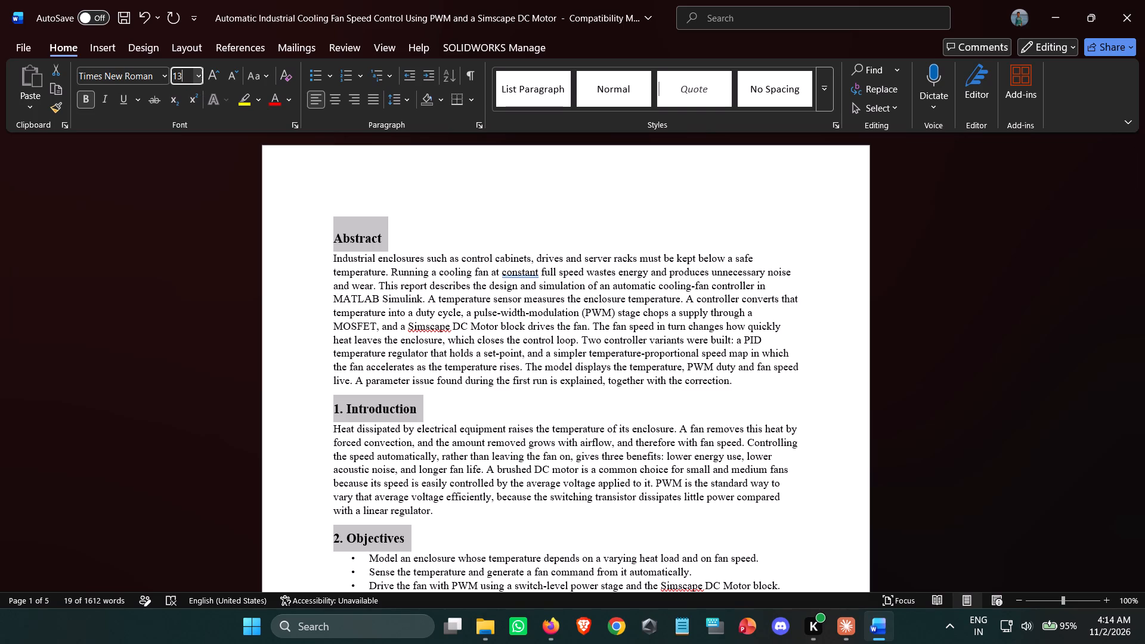
left_click(184, 79)
key("1")
key("4")
key("Return")
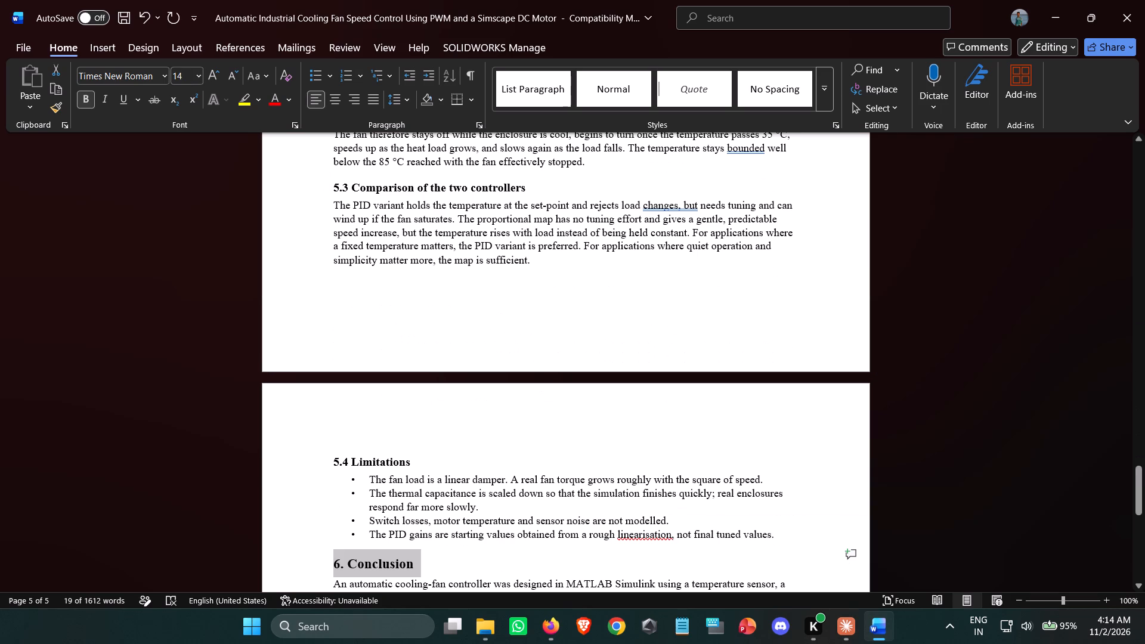
scroll(411, 316, "down", 2)
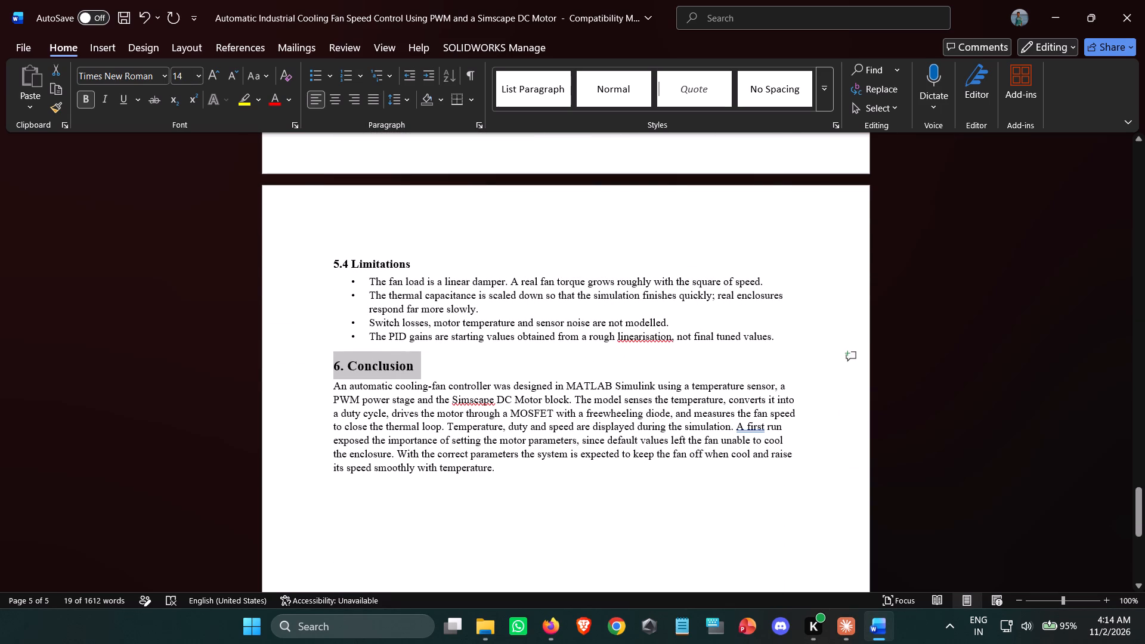
left_click(545, 232)
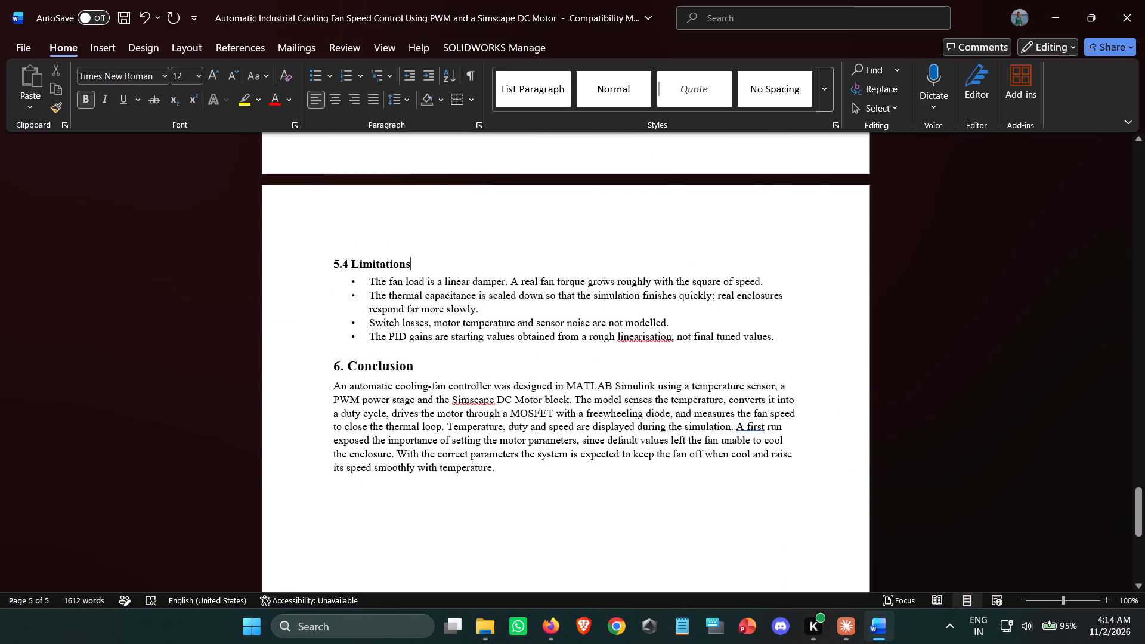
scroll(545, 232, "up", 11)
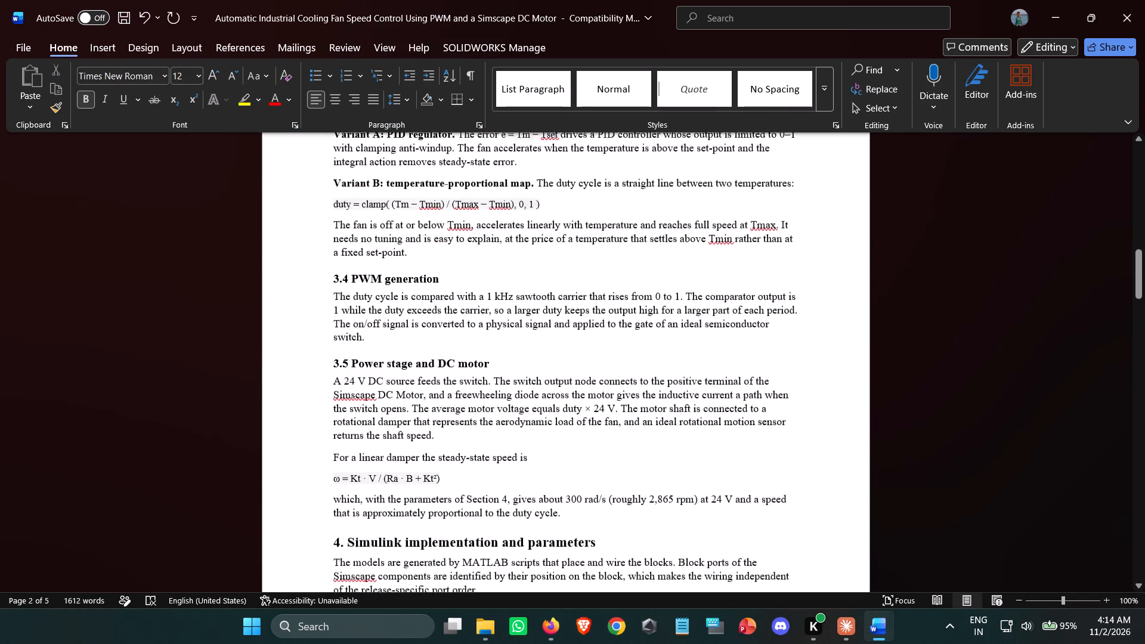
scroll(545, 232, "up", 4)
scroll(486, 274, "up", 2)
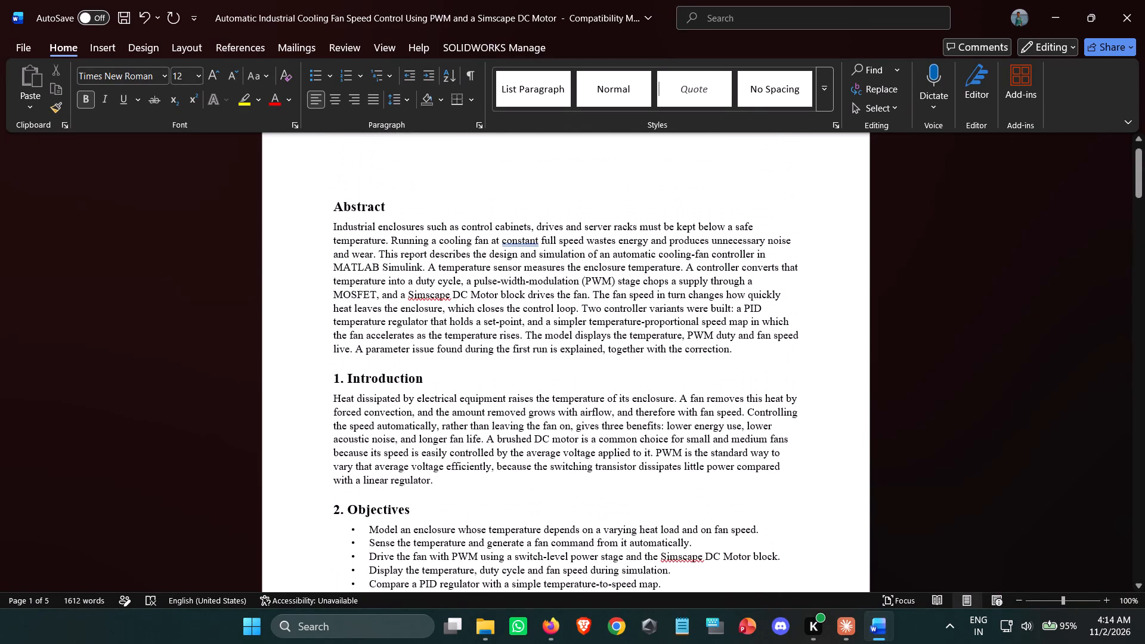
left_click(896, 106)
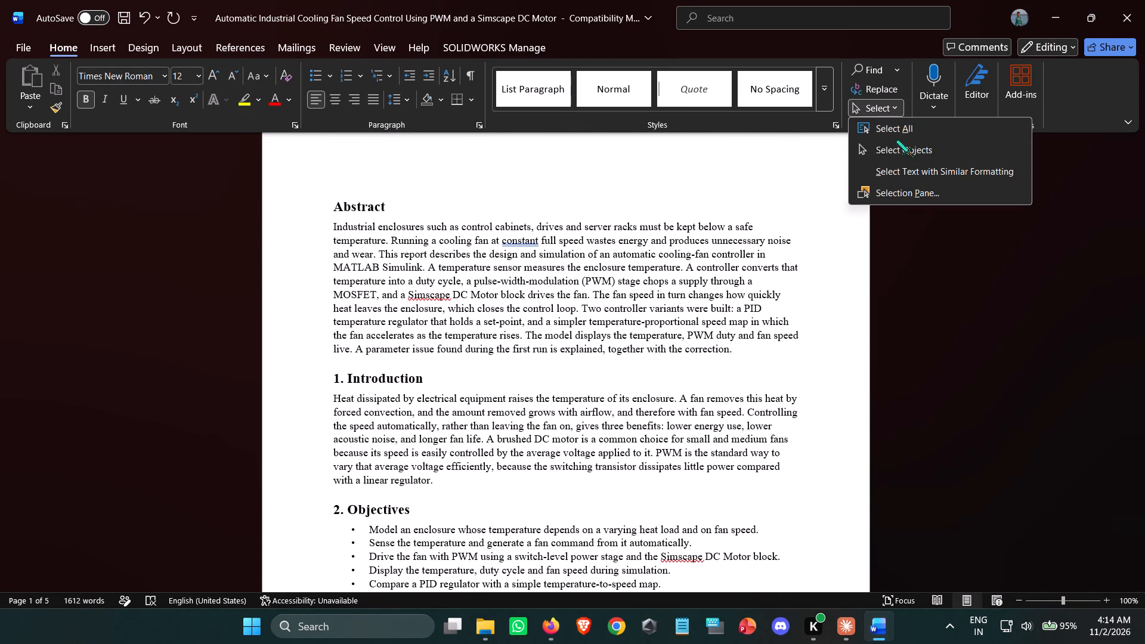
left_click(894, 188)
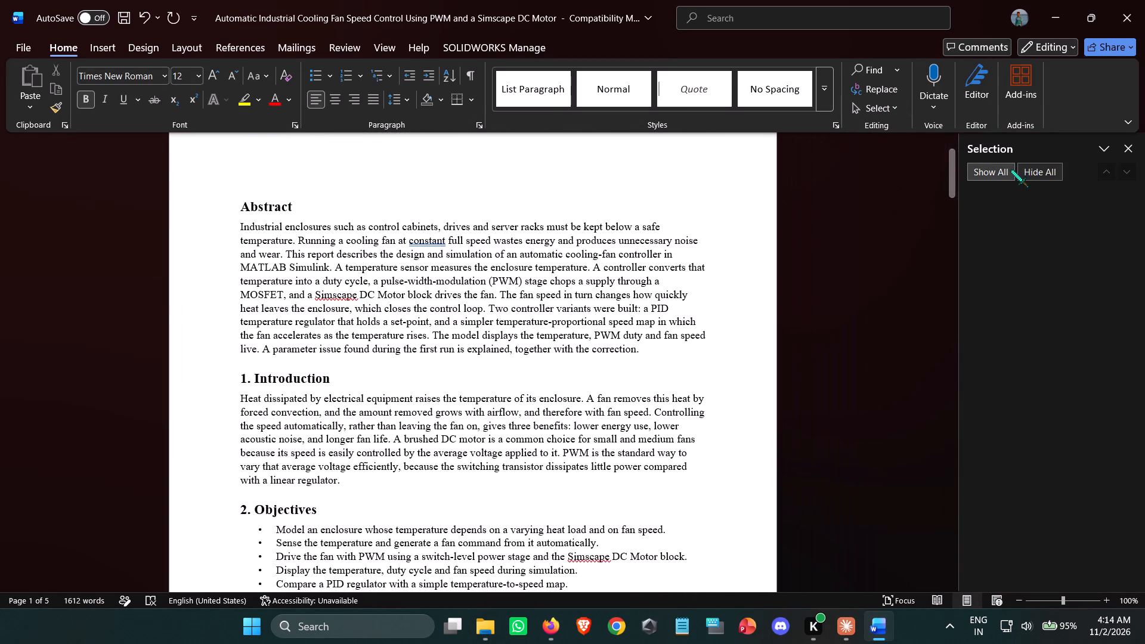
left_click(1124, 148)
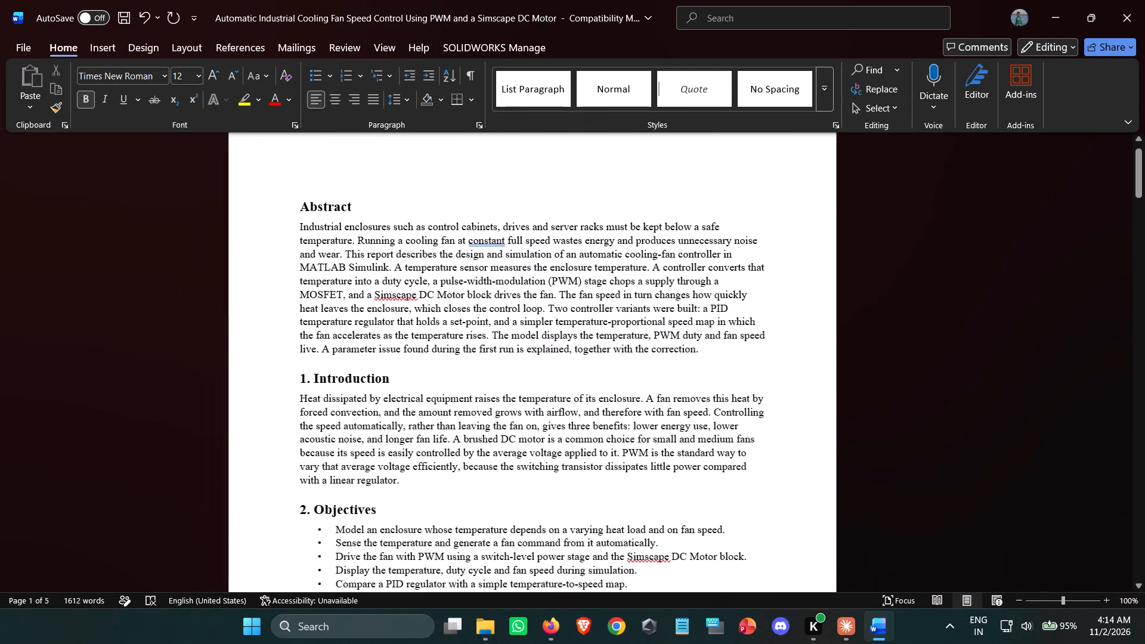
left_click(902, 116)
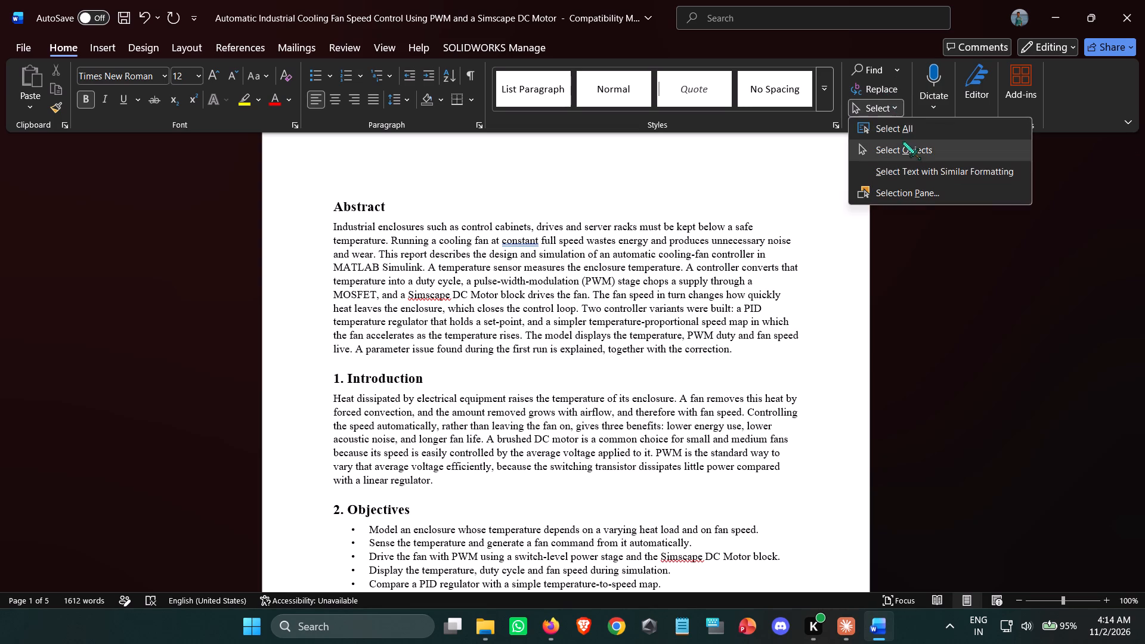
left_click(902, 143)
Select all body text formatted like the Abstract paragraph and set it to Times New Roman, size 12.
double_click(337, 228)
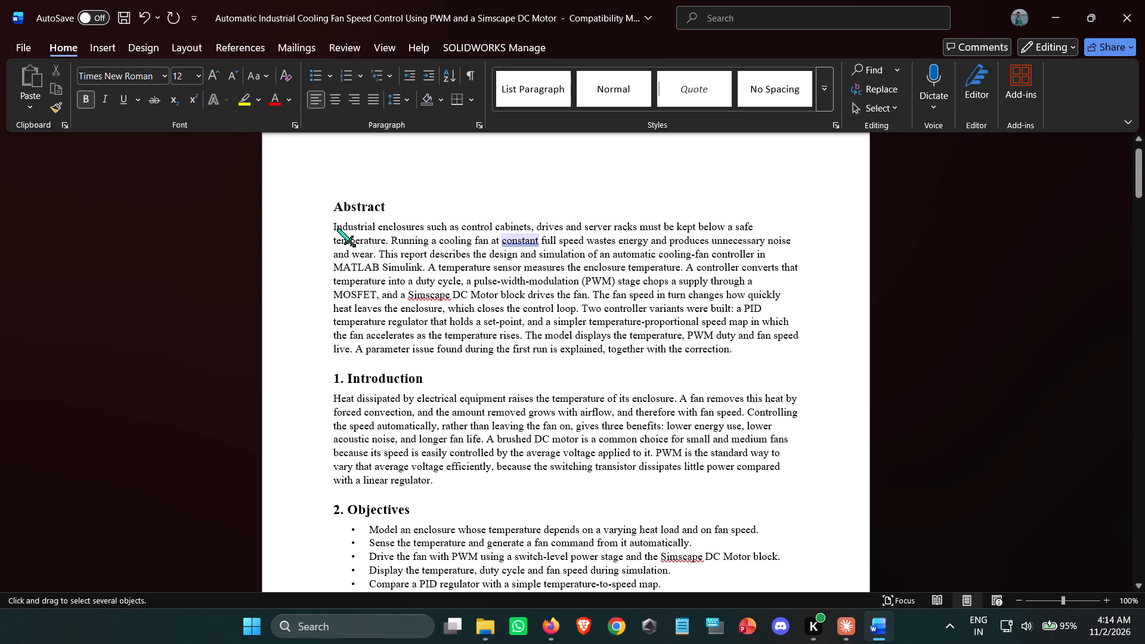
double_click(340, 228)
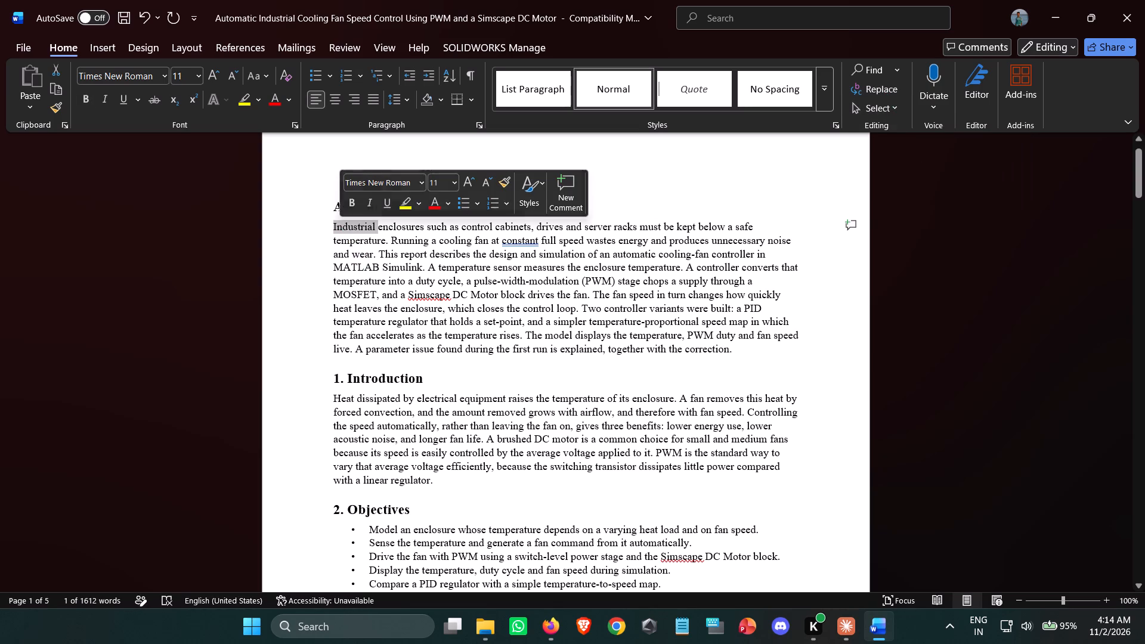
left_click(896, 110)
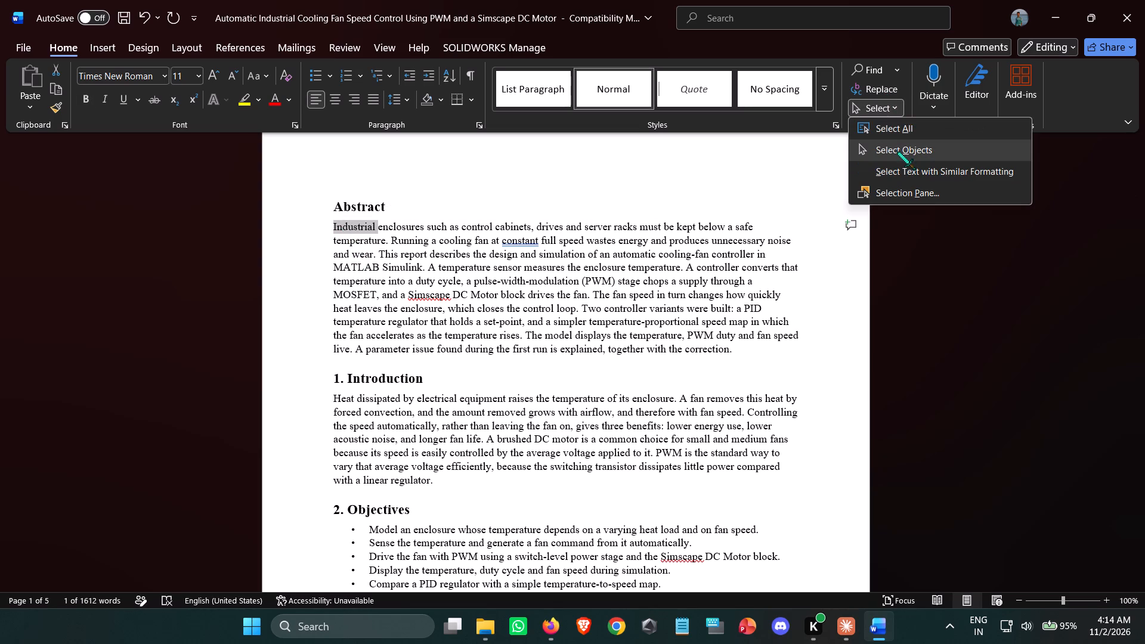
left_click(897, 151)
left_click(895, 113)
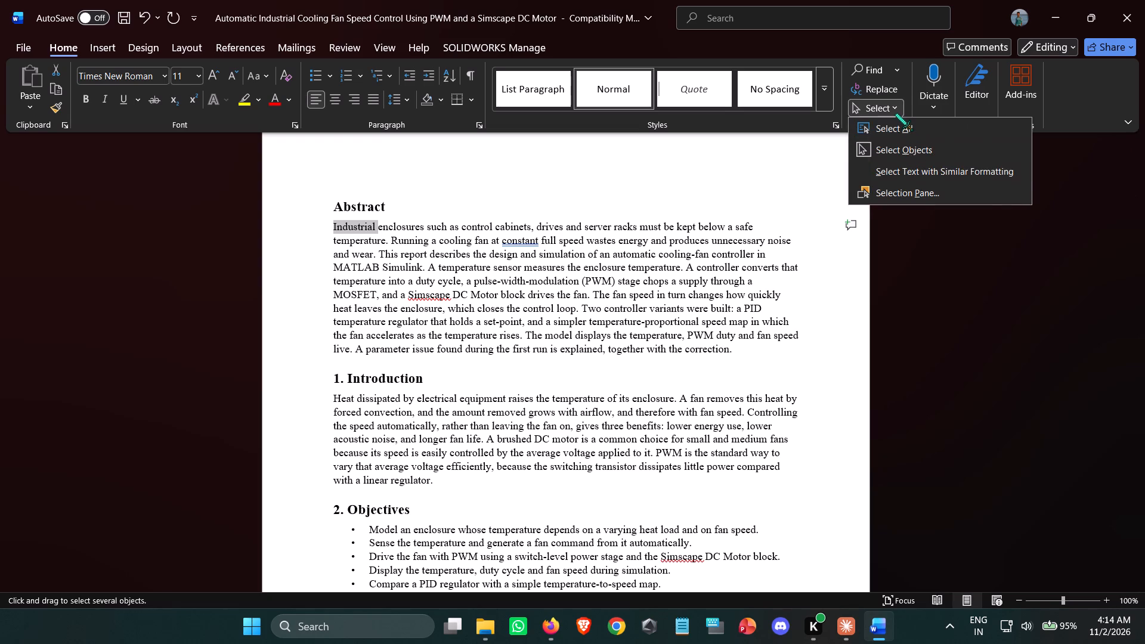
left_click(889, 164)
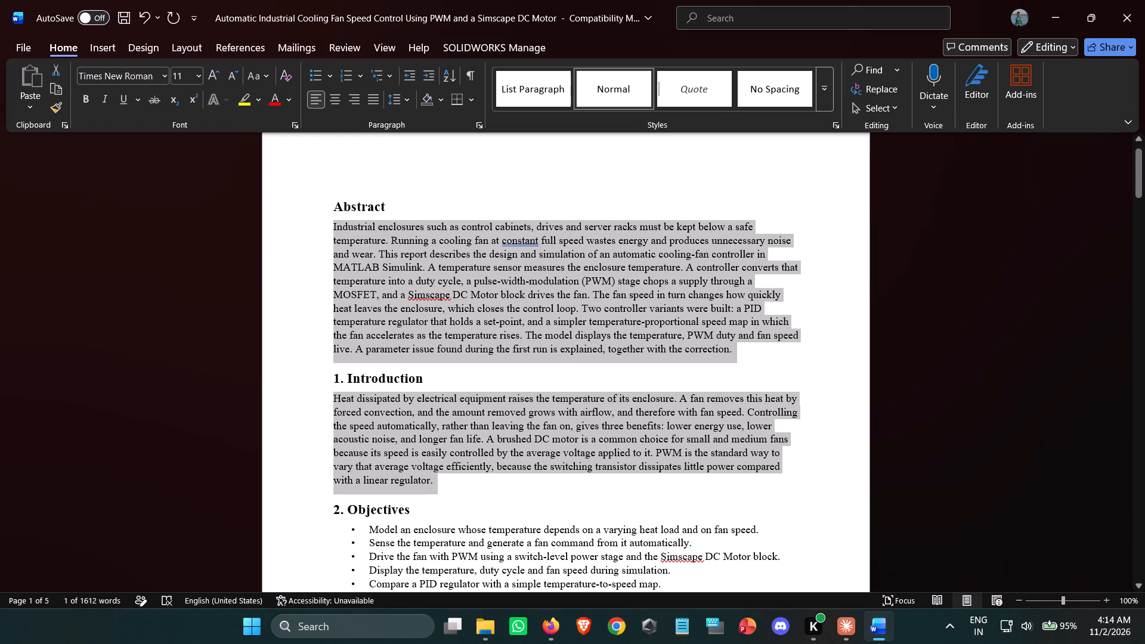
scroll(526, 455, "down", 7)
scroll(326, 455, "down", 20)
scroll(326, 455, "down", 3)
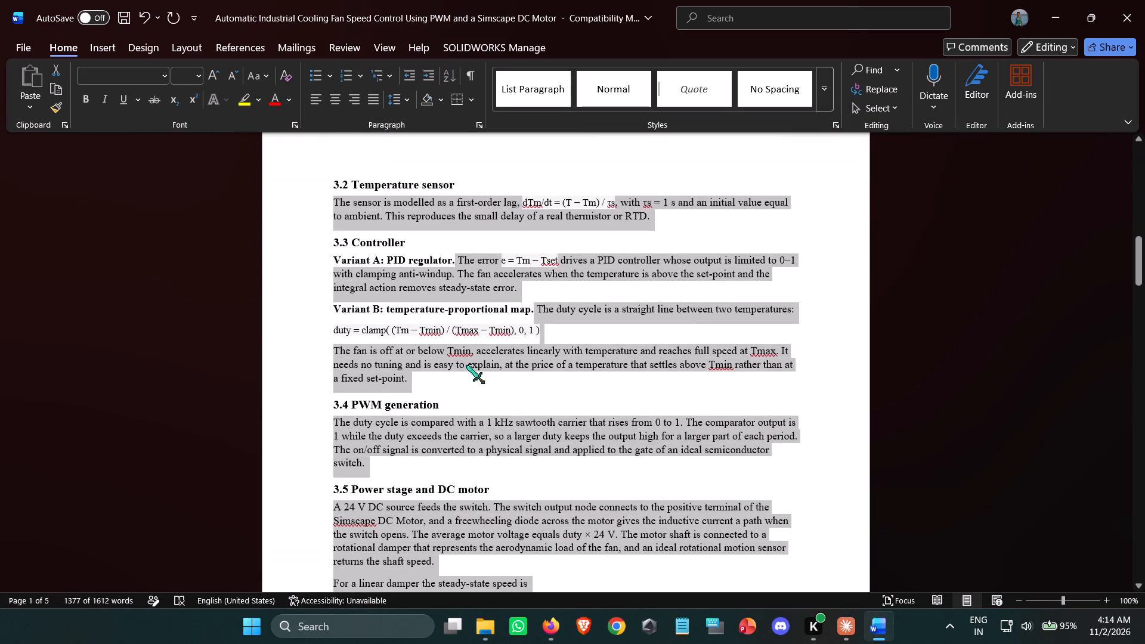
scroll(513, 380, "up", 9)
scroll(513, 380, "down", 1)
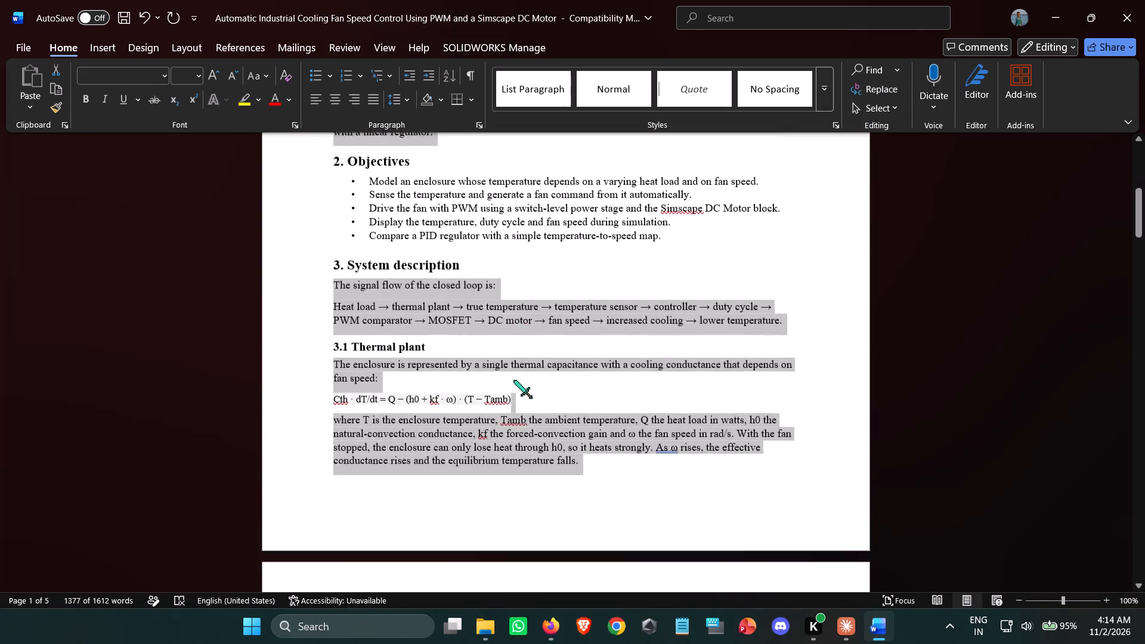
scroll(513, 380, "down", 1)
scroll(513, 380, "up", 2)
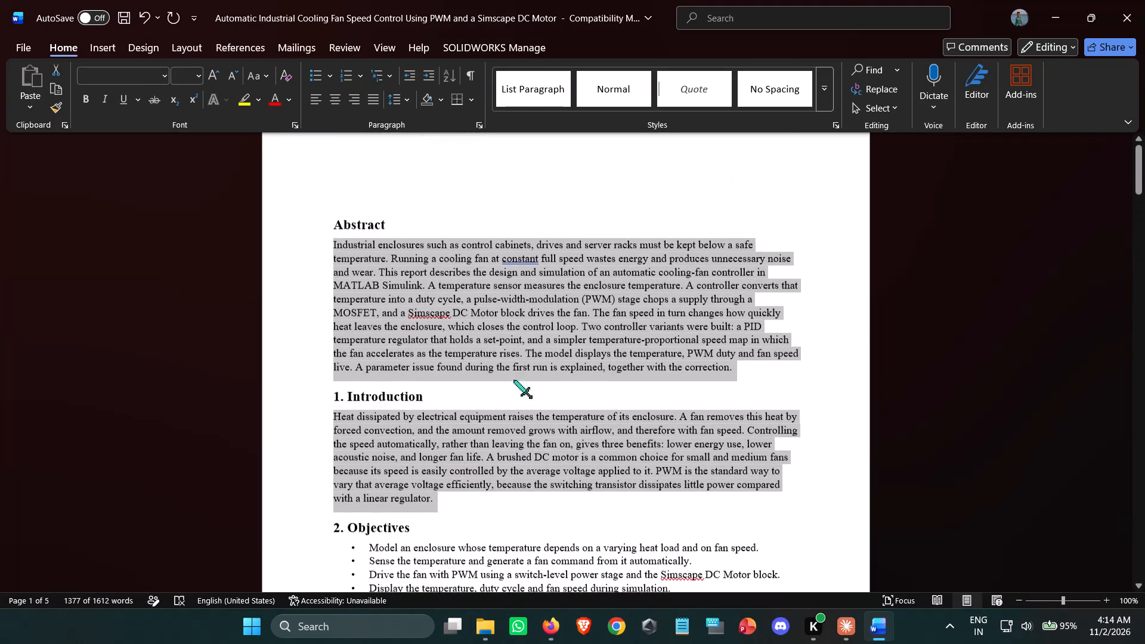
scroll(513, 380, "down", 5)
scroll(513, 380, "up", 1)
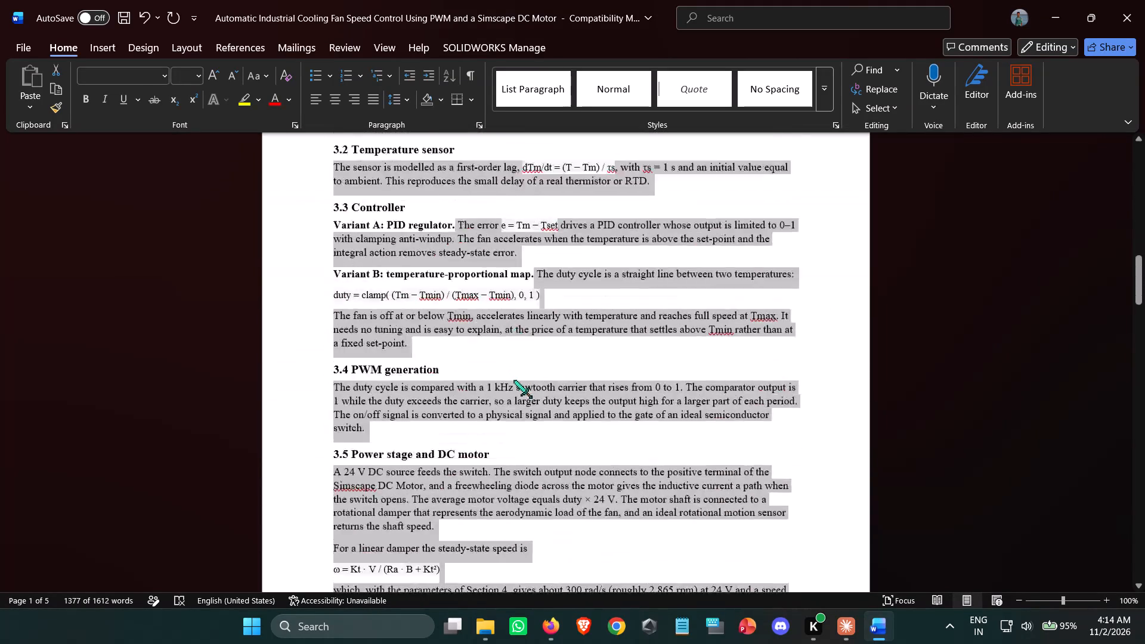
scroll(513, 380, "up", 1)
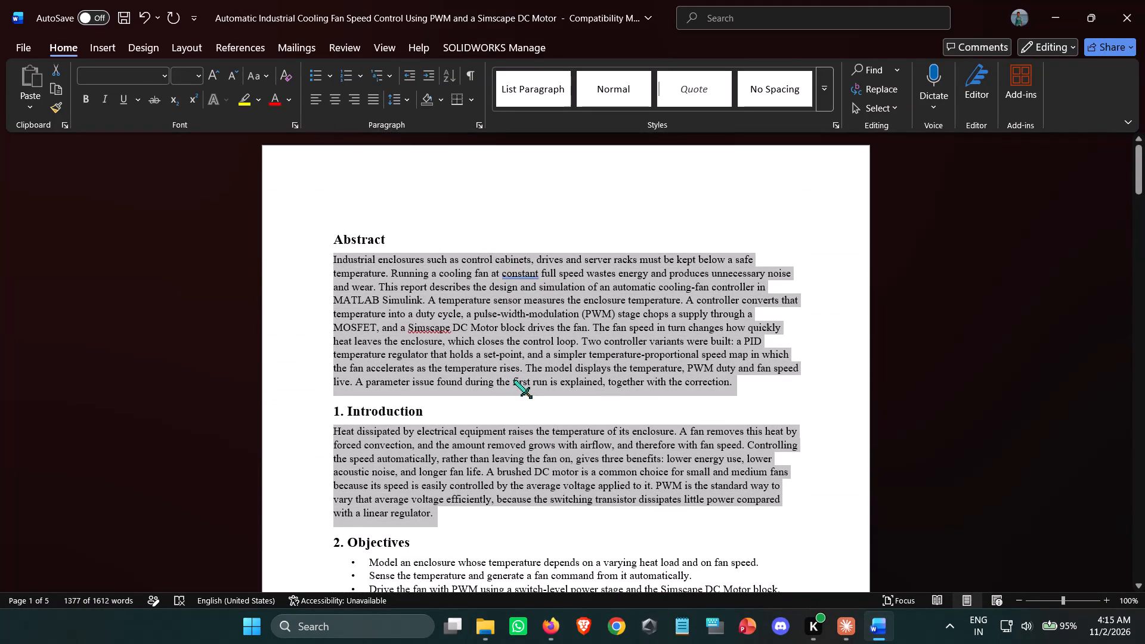
scroll(513, 380, "down", 2)
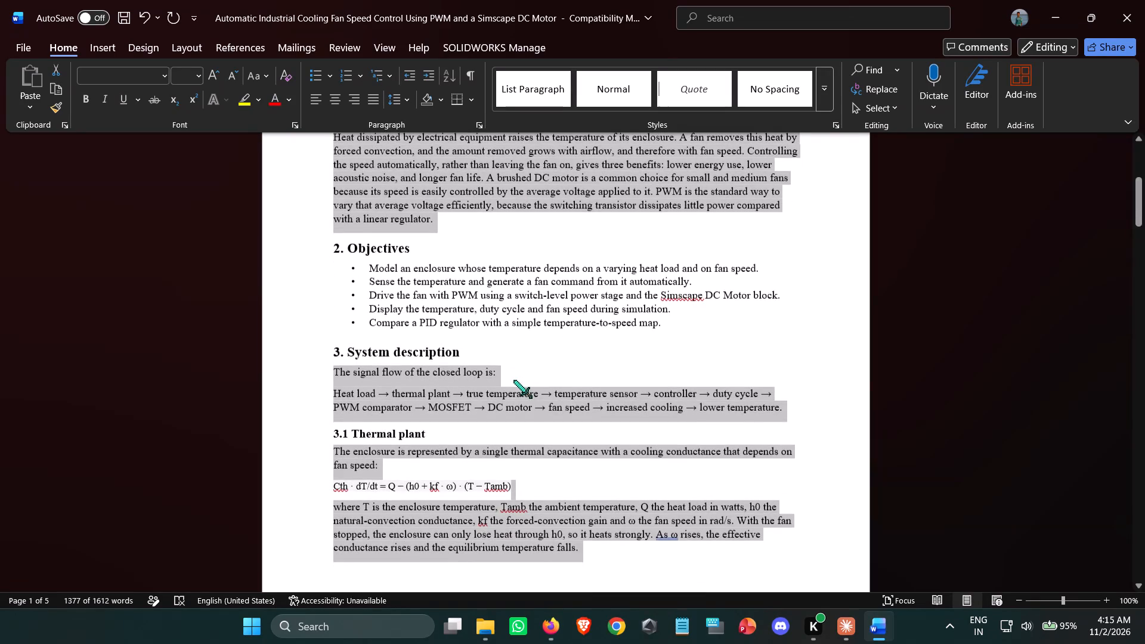
left_click(142, 75)
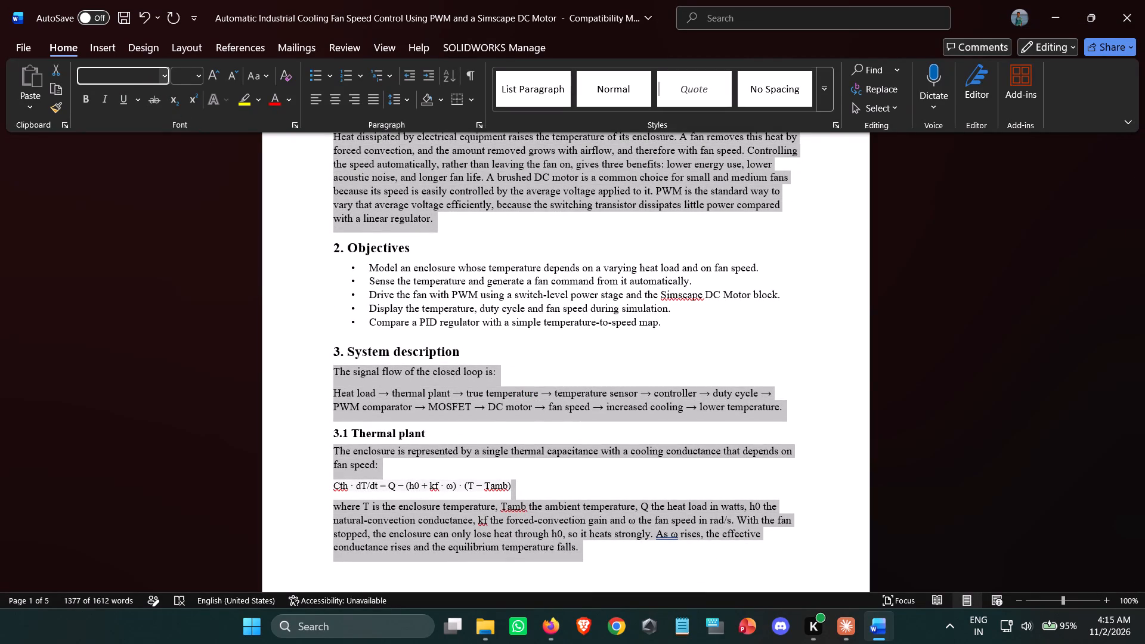
type("tim")
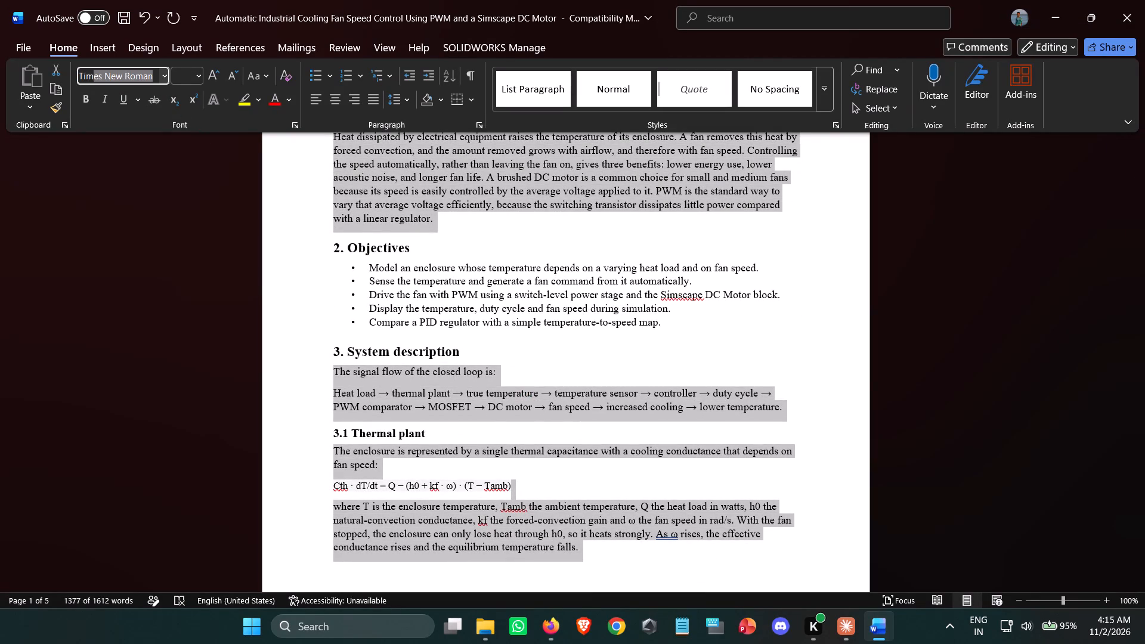
key("Return")
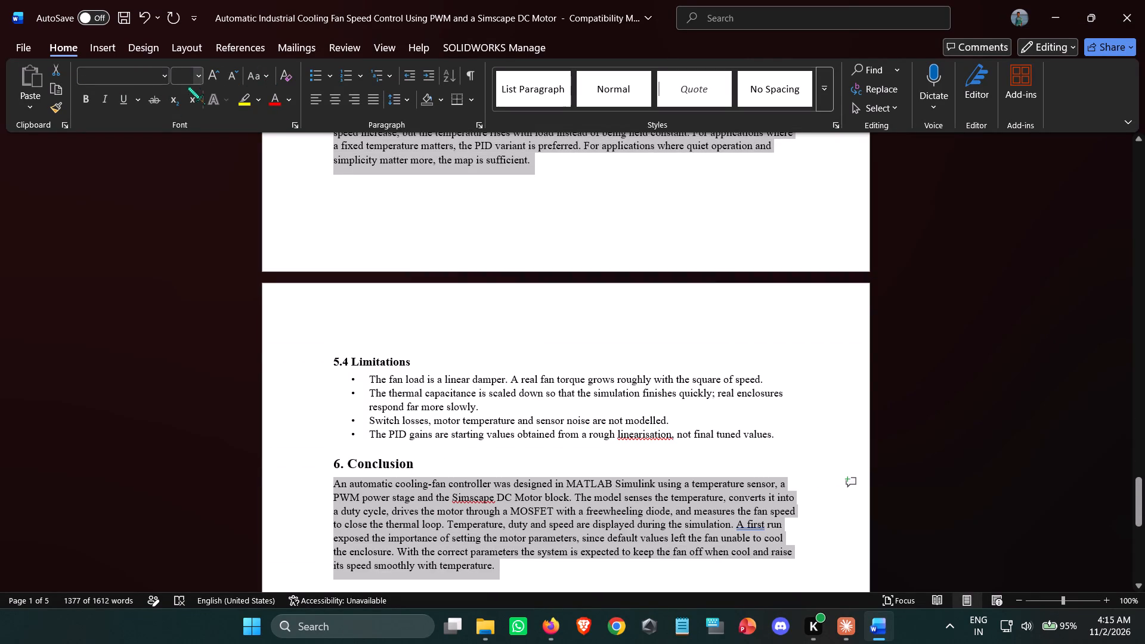
left_click(182, 79)
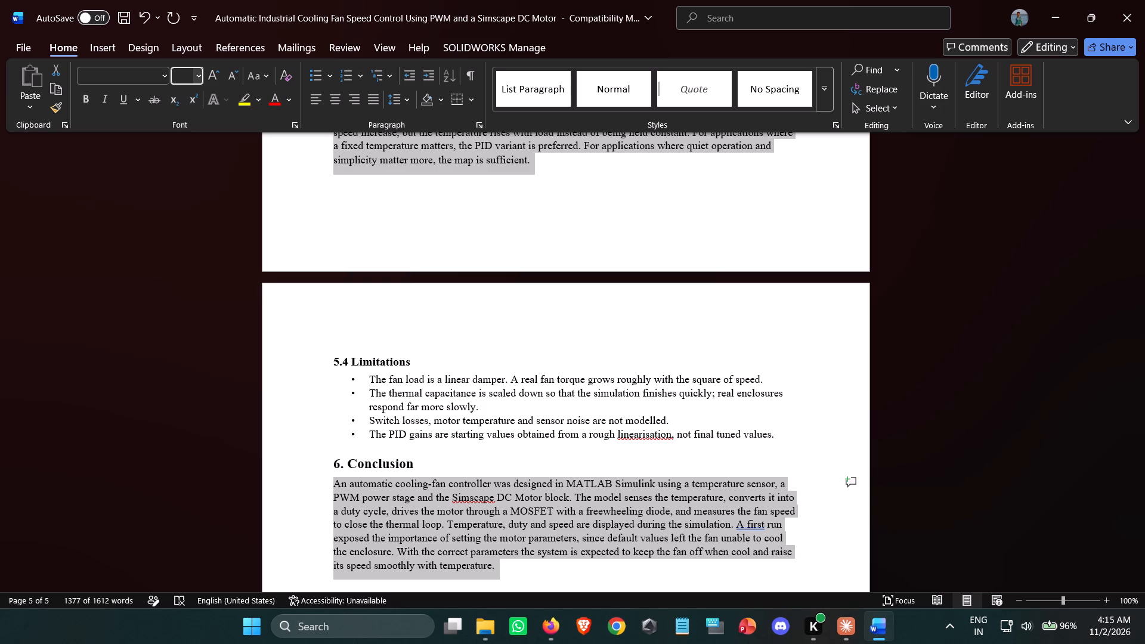
type("12")
key("Return")
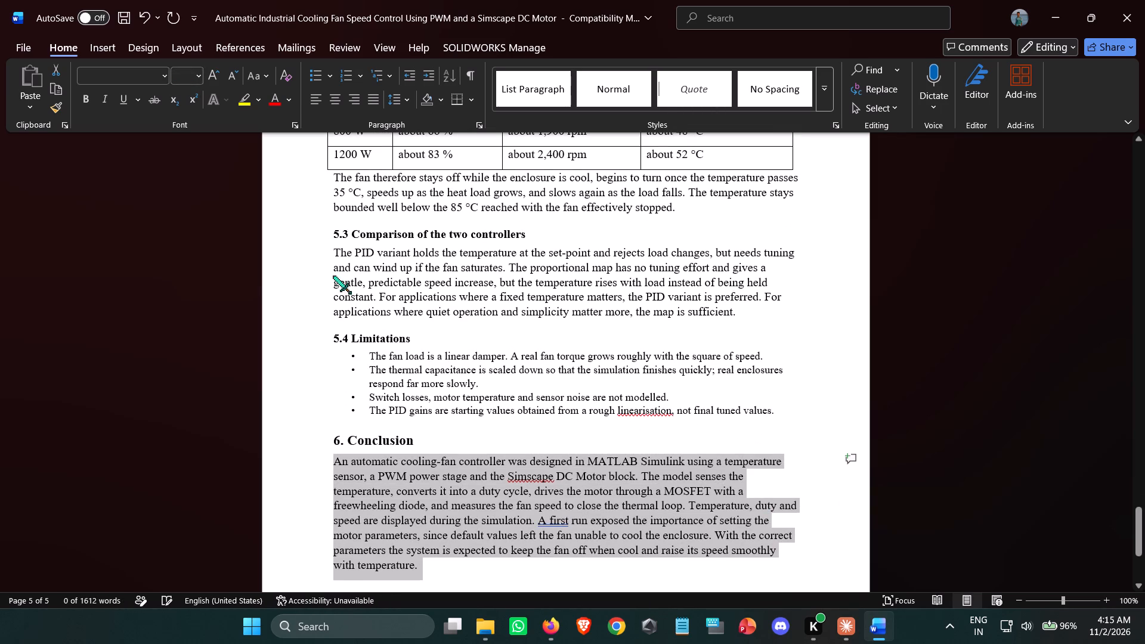
Select all bulleted text formatted like the 5.4 Limitations list, including the Objectives bullets, and set its font size to 12.
left_click(333, 395)
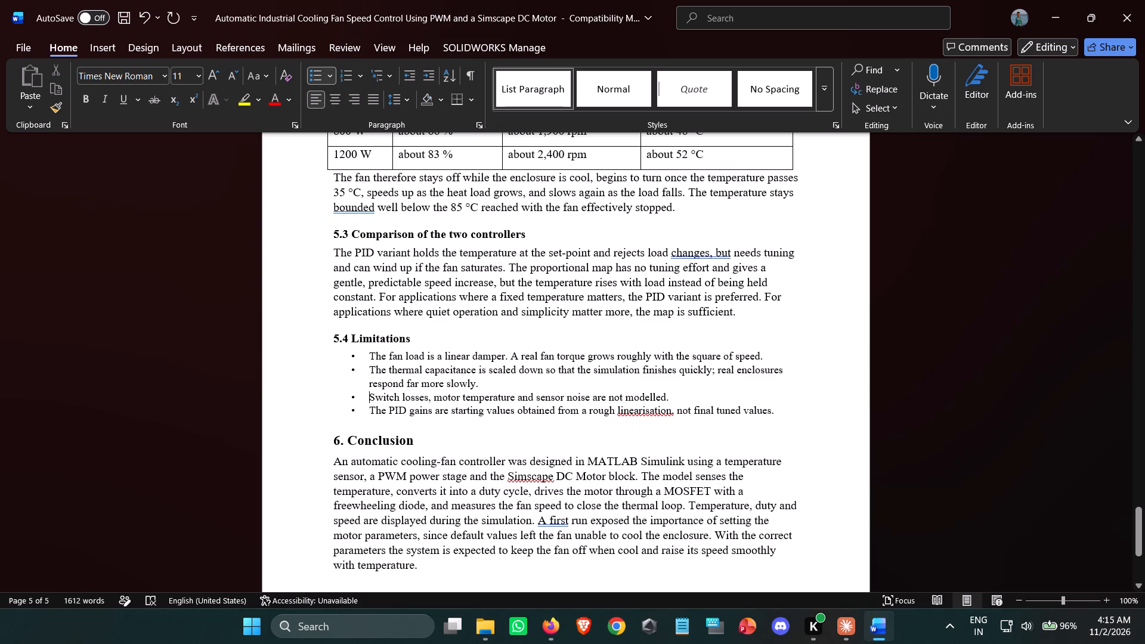
left_click_drag(370, 352, 496, 392)
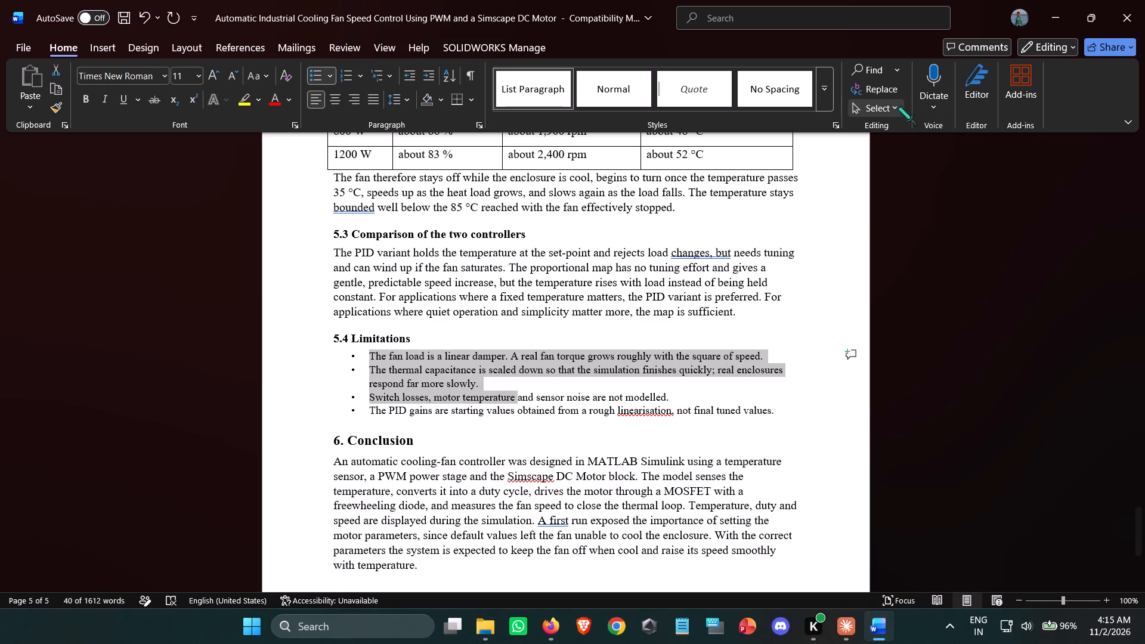
left_click(891, 112)
left_click(903, 172)
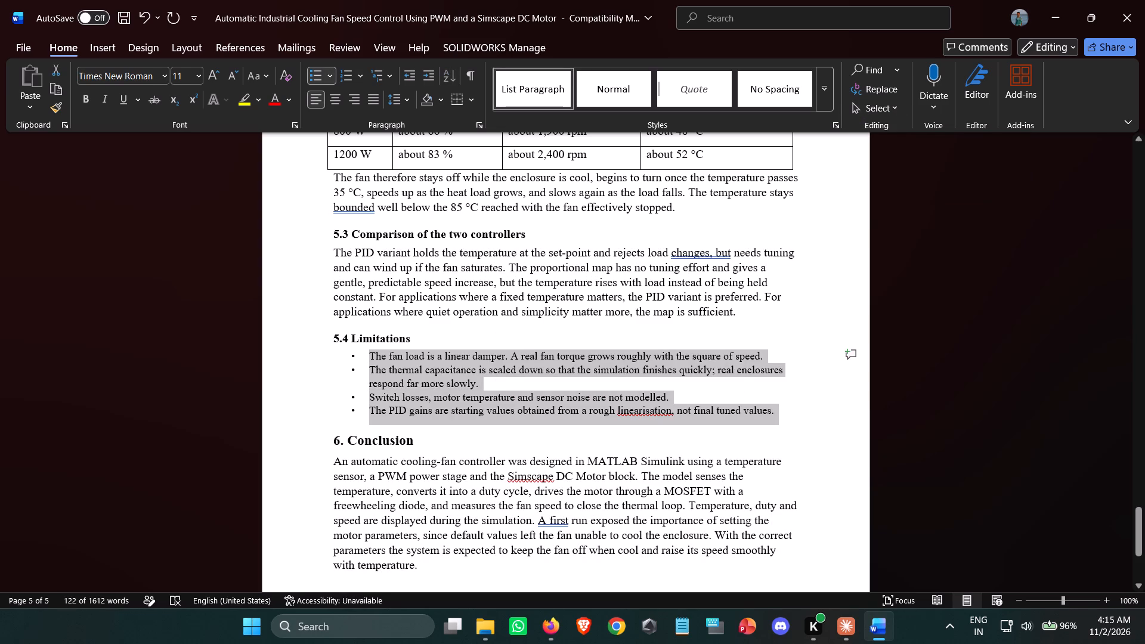
scroll(794, 358, "up", 13)
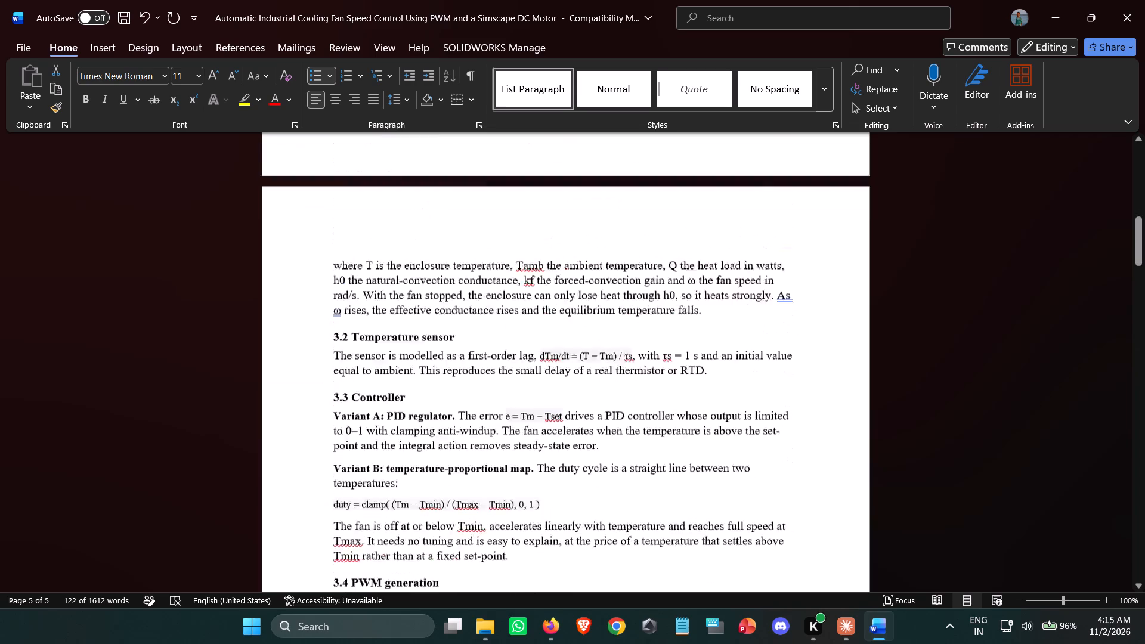
scroll(794, 358, "up", 7)
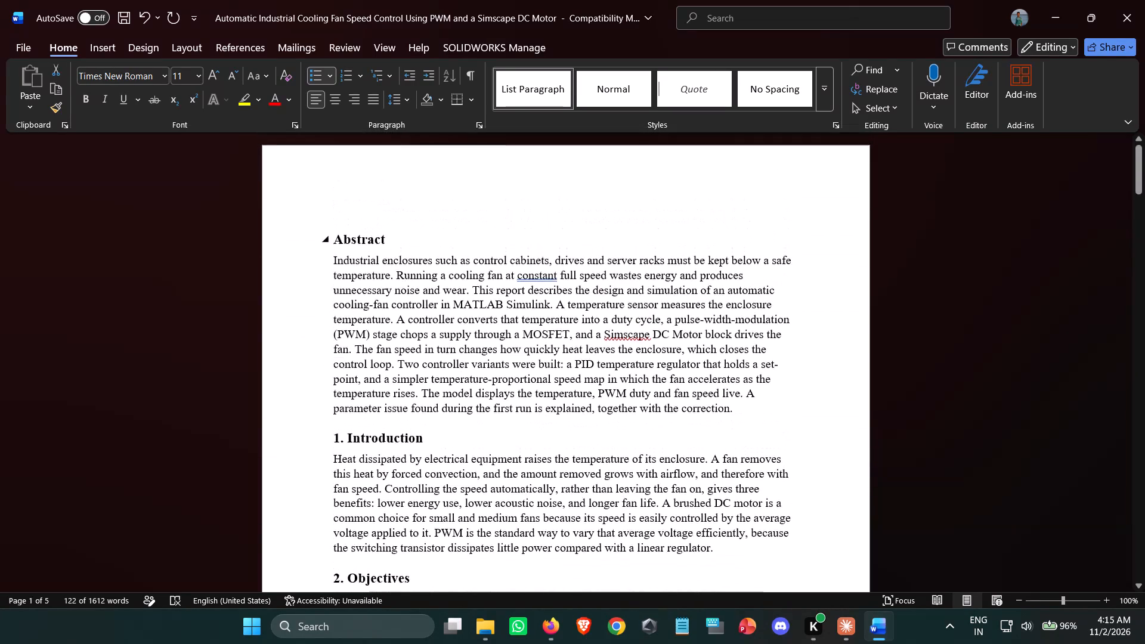
left_click(182, 76)
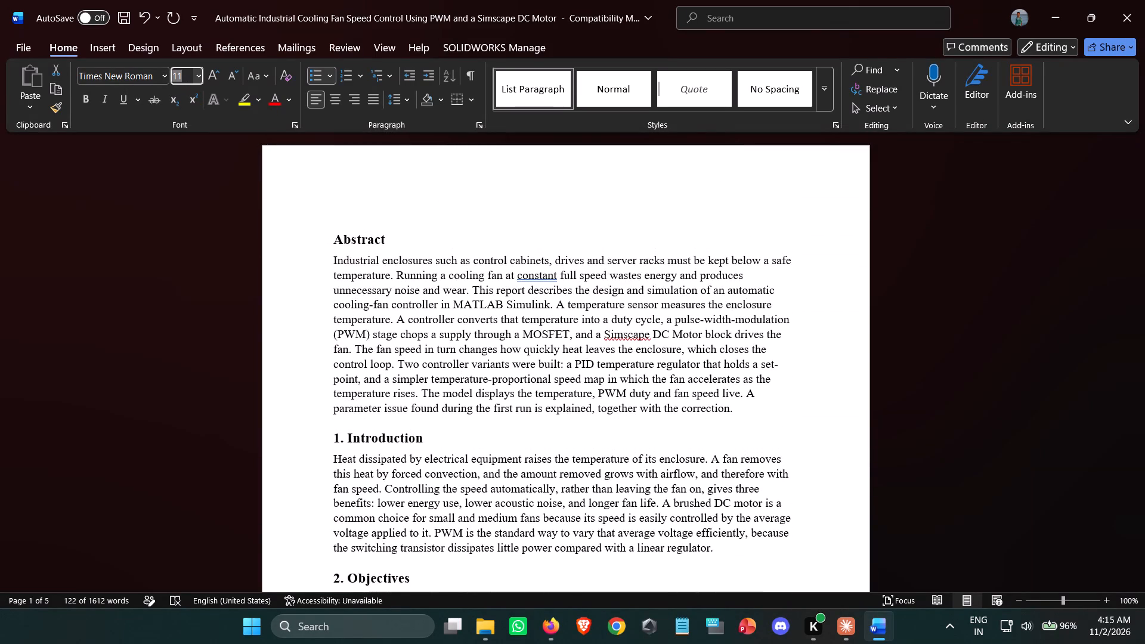
key("BackSpace")
type("12")
key("Return")
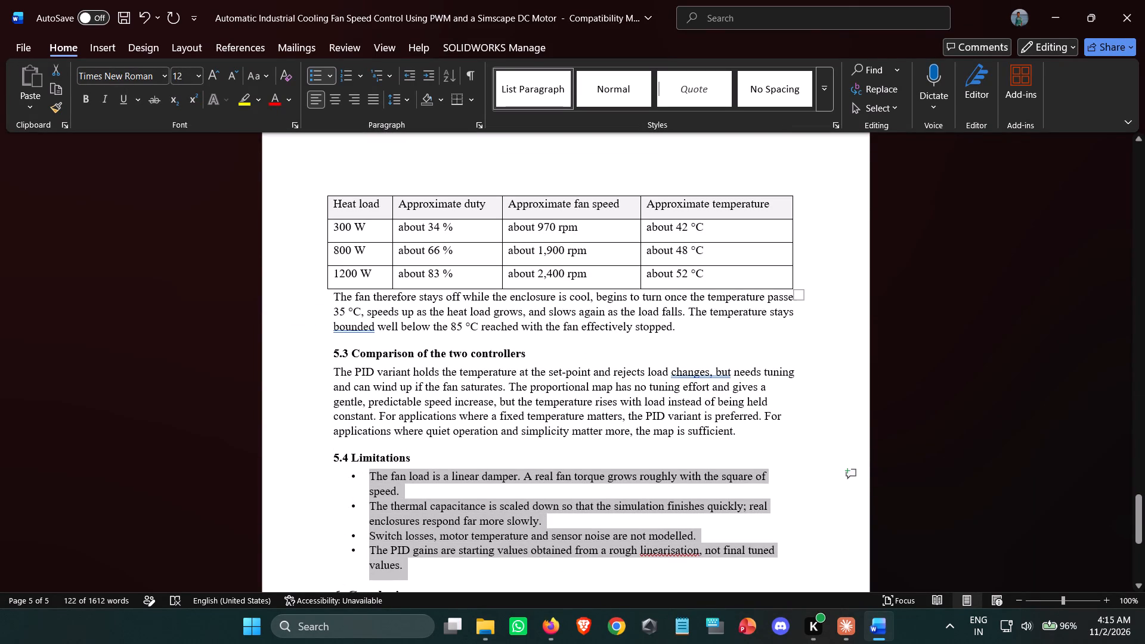
left_click(294, 243)
left_click(278, 287)
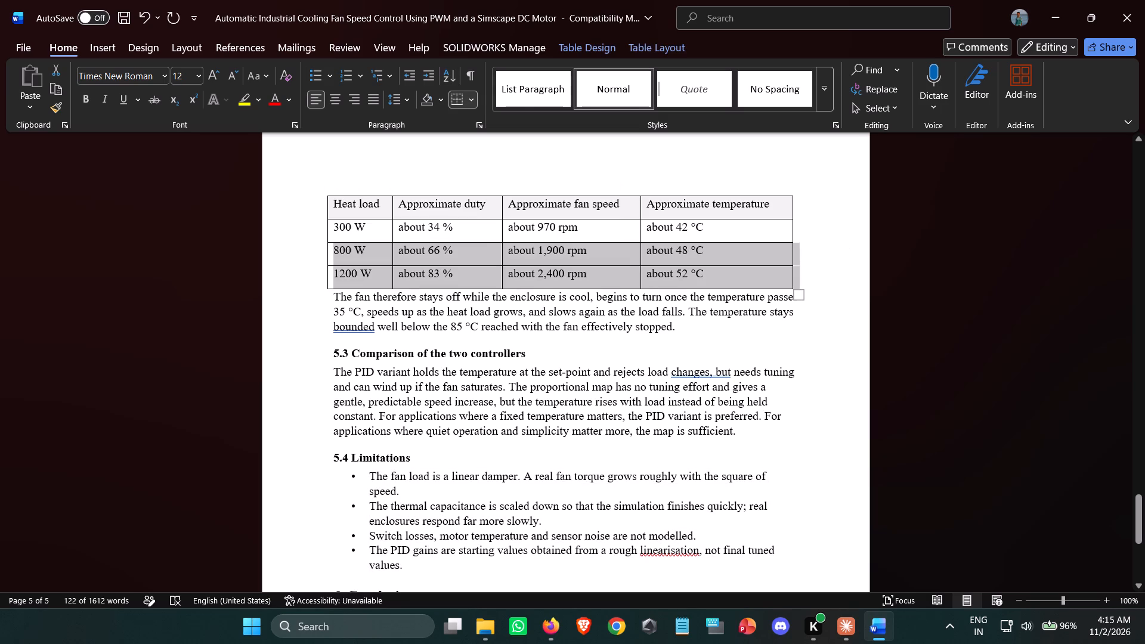
left_click(238, 309)
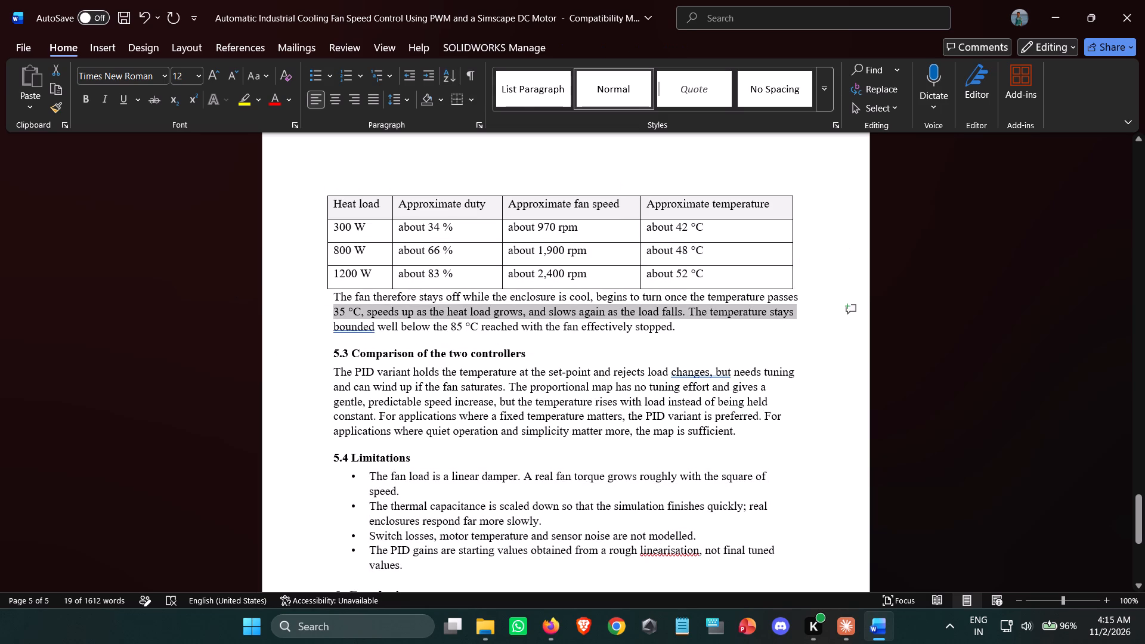
left_click(703, 428)
Review the report from the Conclusion back up to the Abstract, checking the body, bullet and equation formatting.
scroll(703, 428, "down", 3)
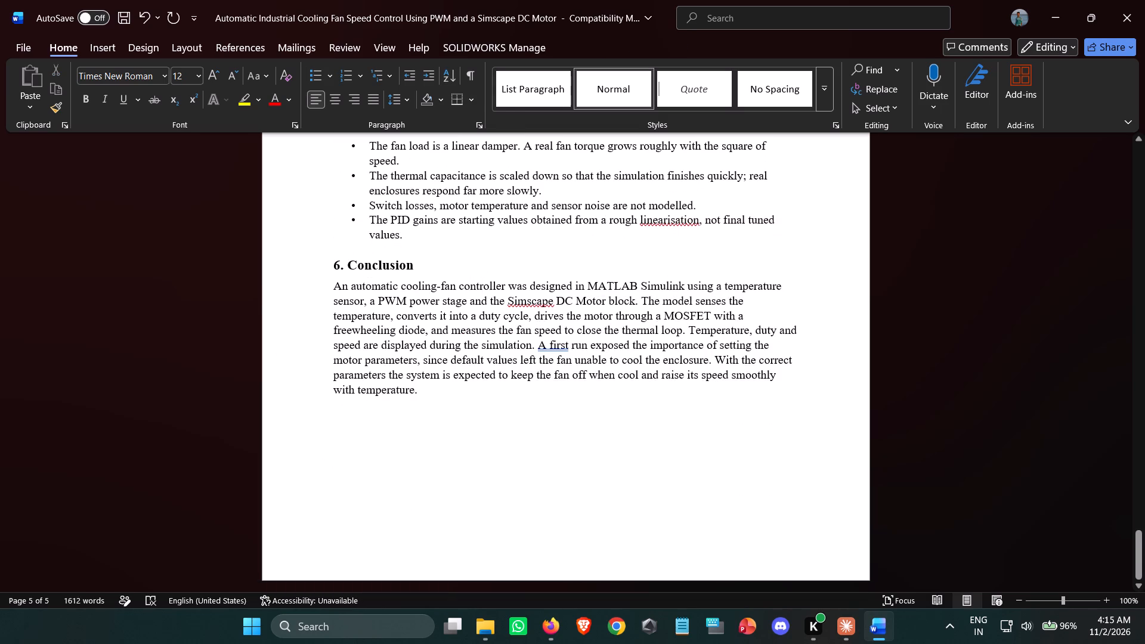
scroll(703, 428, "down", 2)
scroll(703, 428, "up", 7)
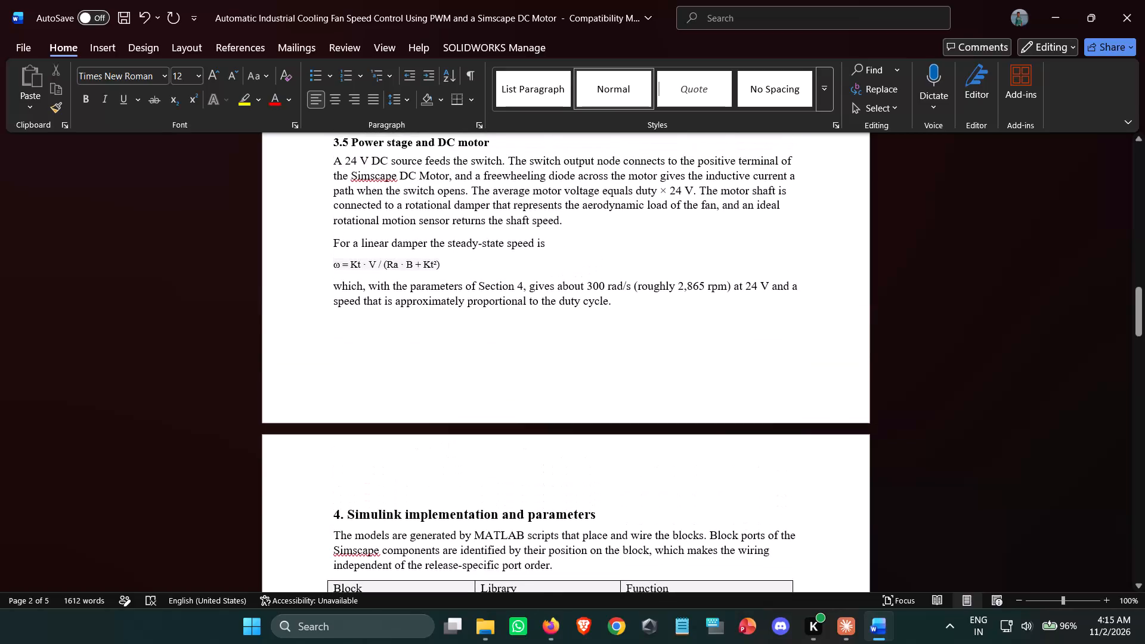
scroll(703, 428, "up", 4)
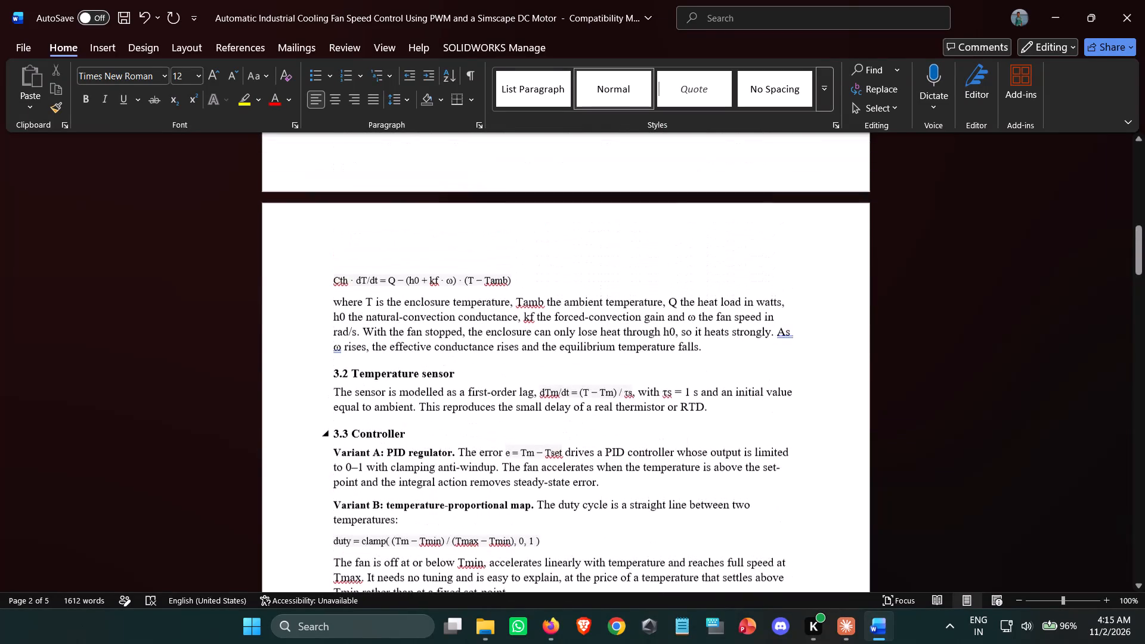
scroll(703, 428, "up", 2)
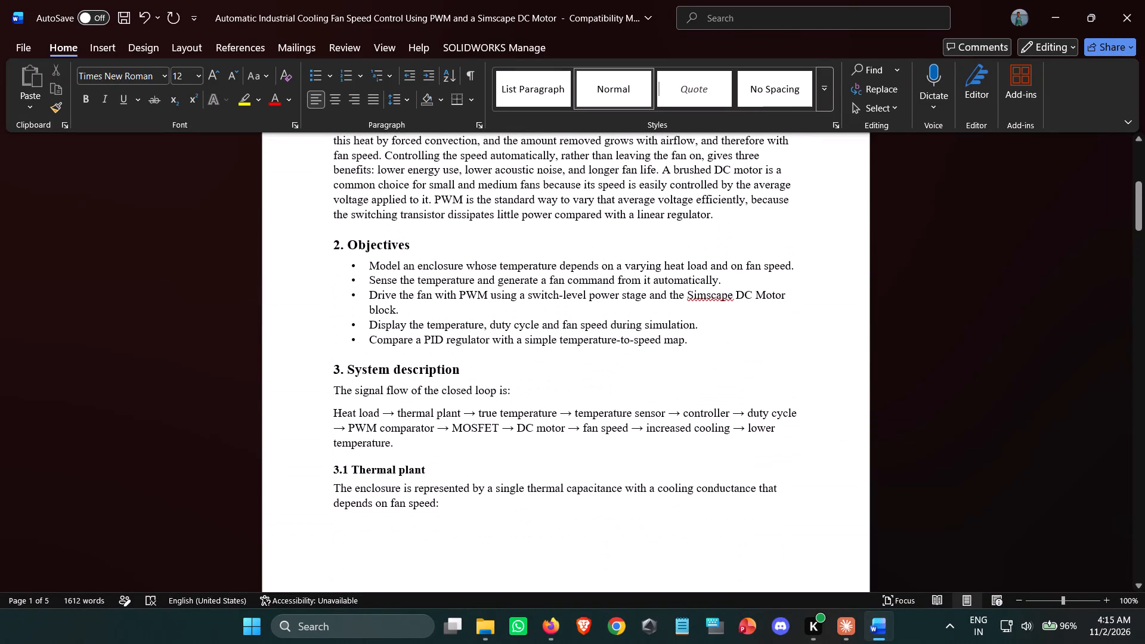
scroll(703, 428, "up", 1)
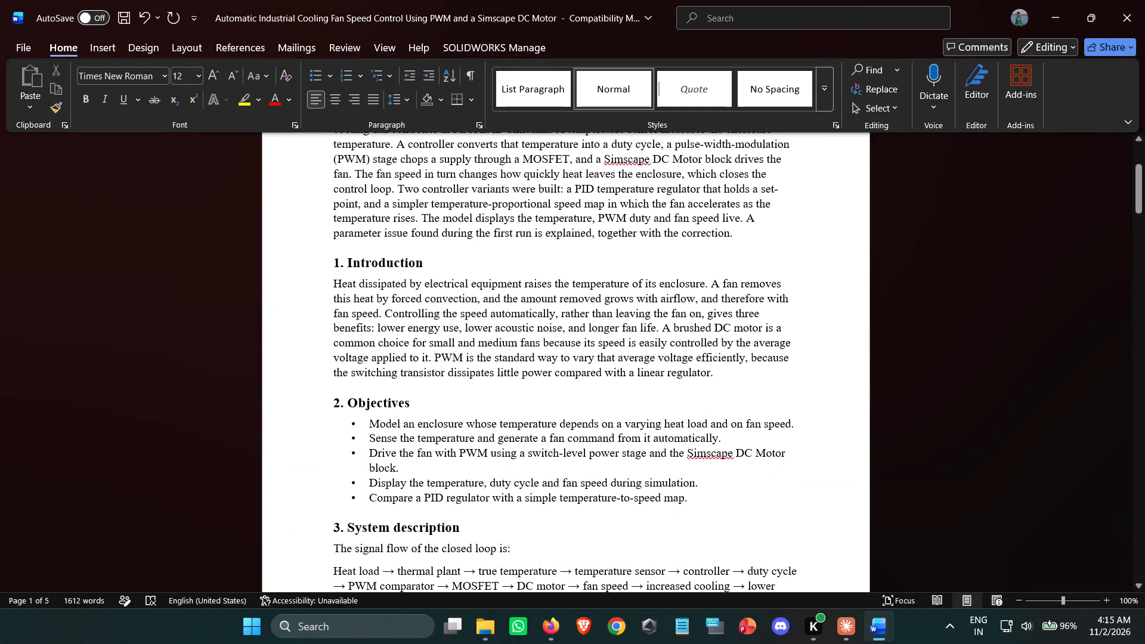
scroll(703, 428, "up", 2)
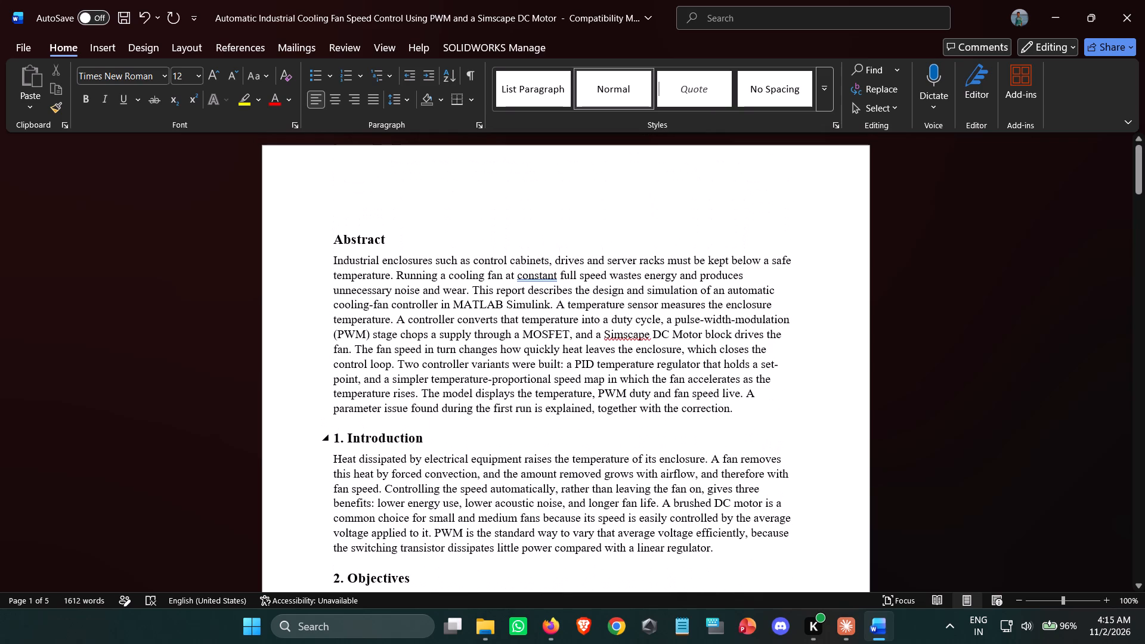
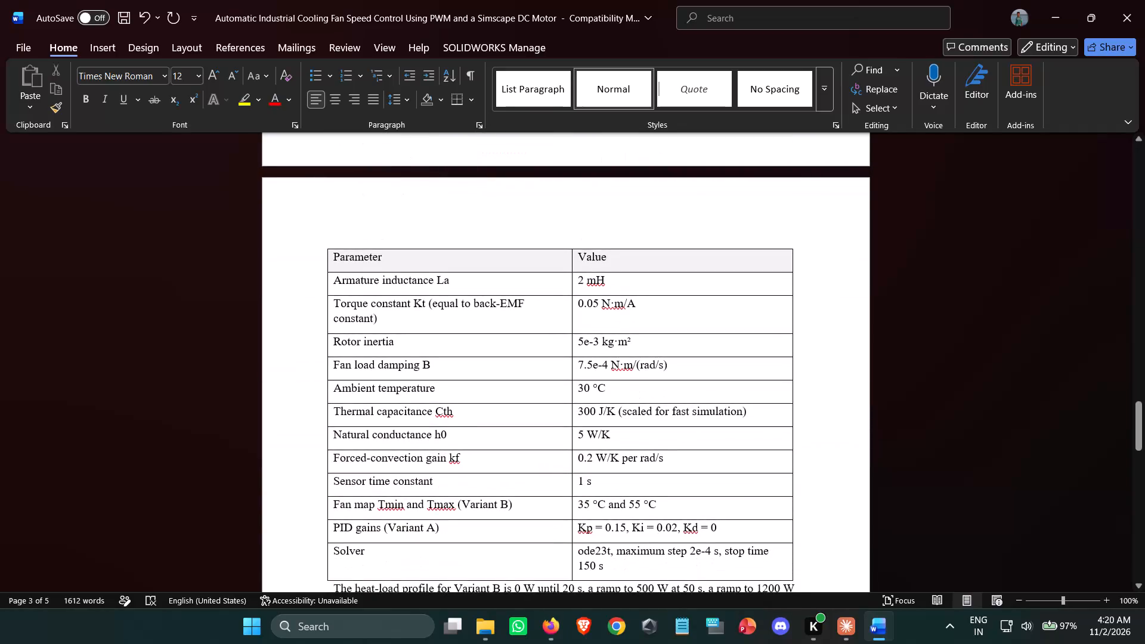
Review the report from the parameter table down to the Conclusion and back up to Section 5, checking tables, headings and text formatting.
scroll(471, 329, "down", 4)
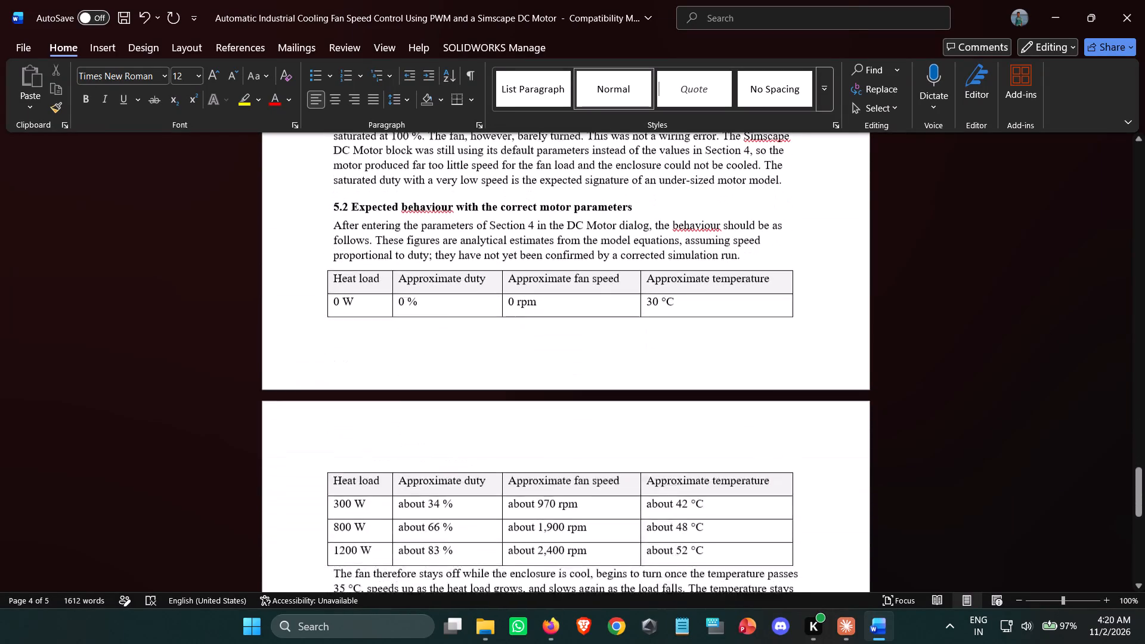
scroll(471, 329, "down", 2)
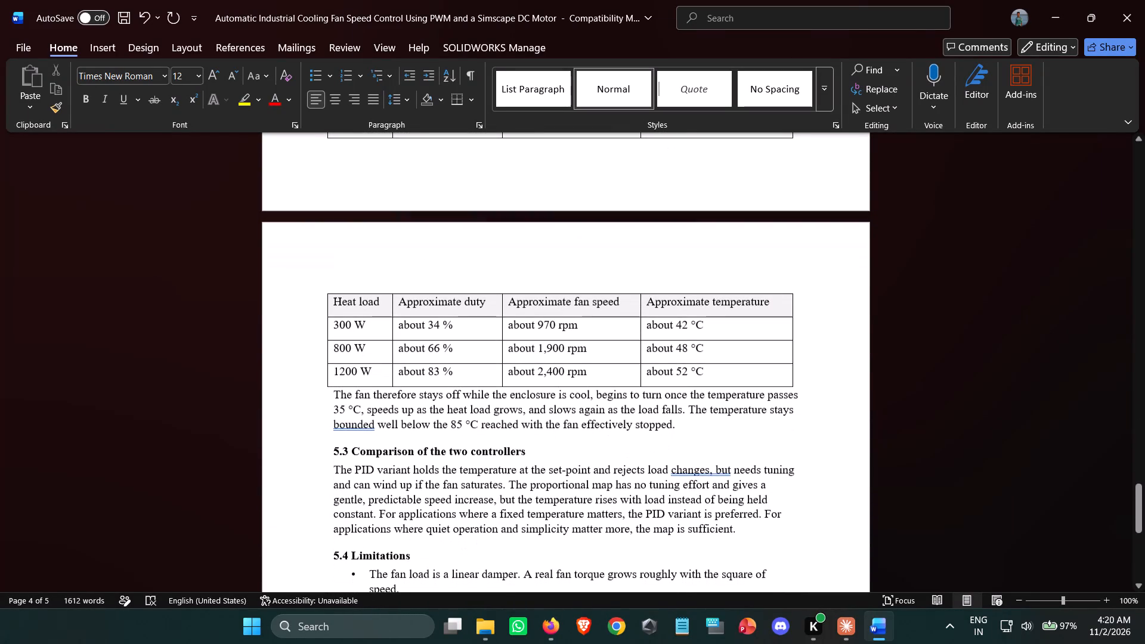
scroll(471, 329, "down", 3)
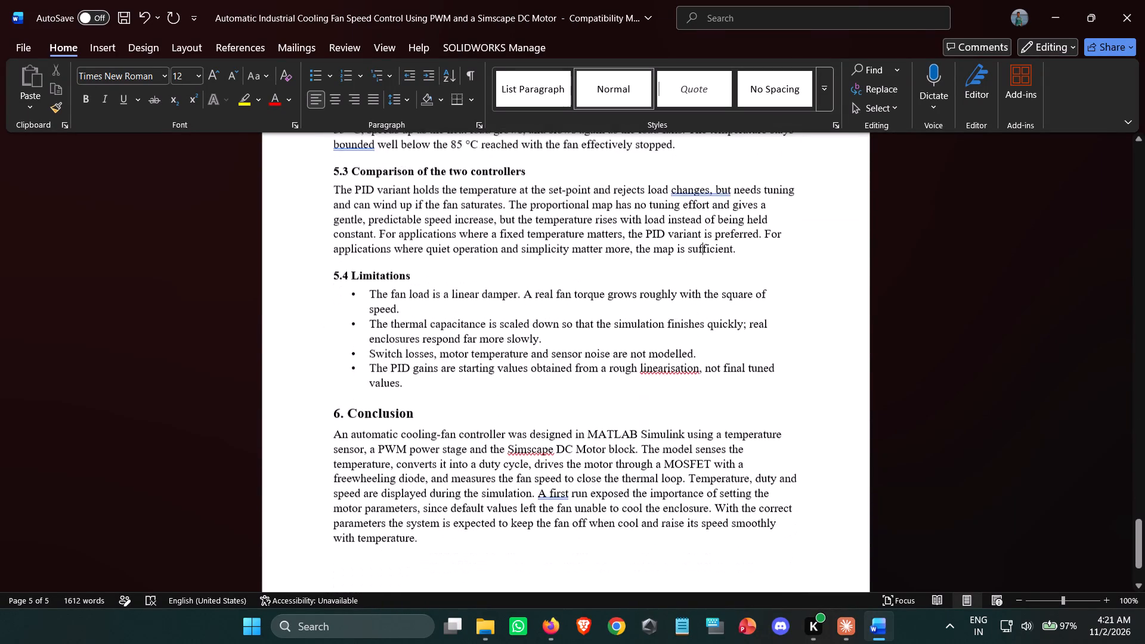
scroll(471, 329, "down", 1)
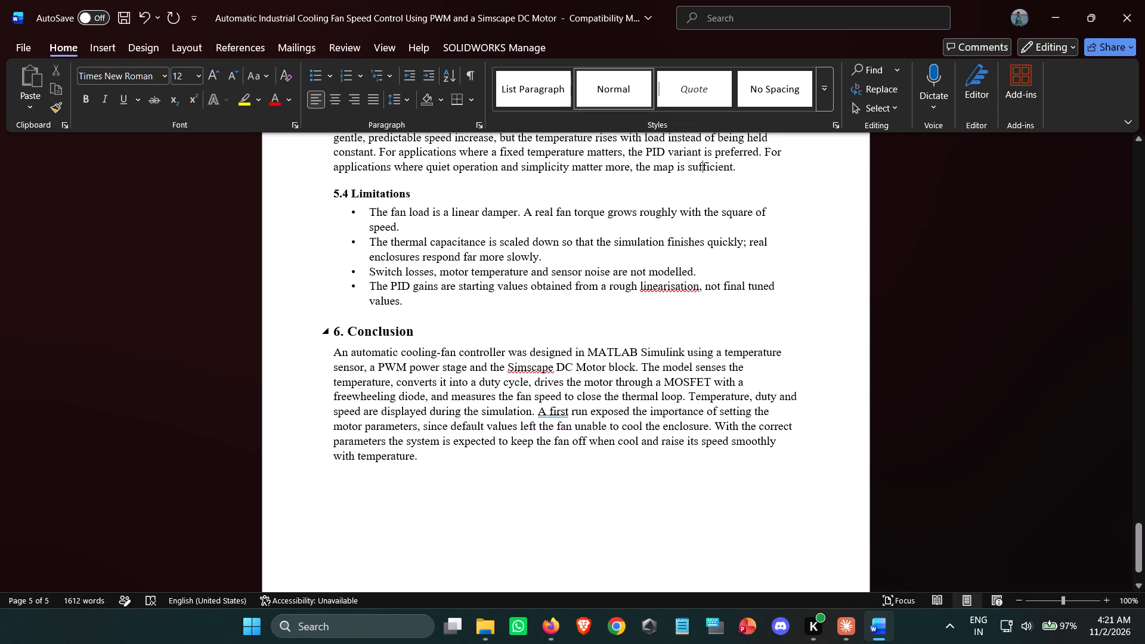
scroll(471, 329, "up", 2)
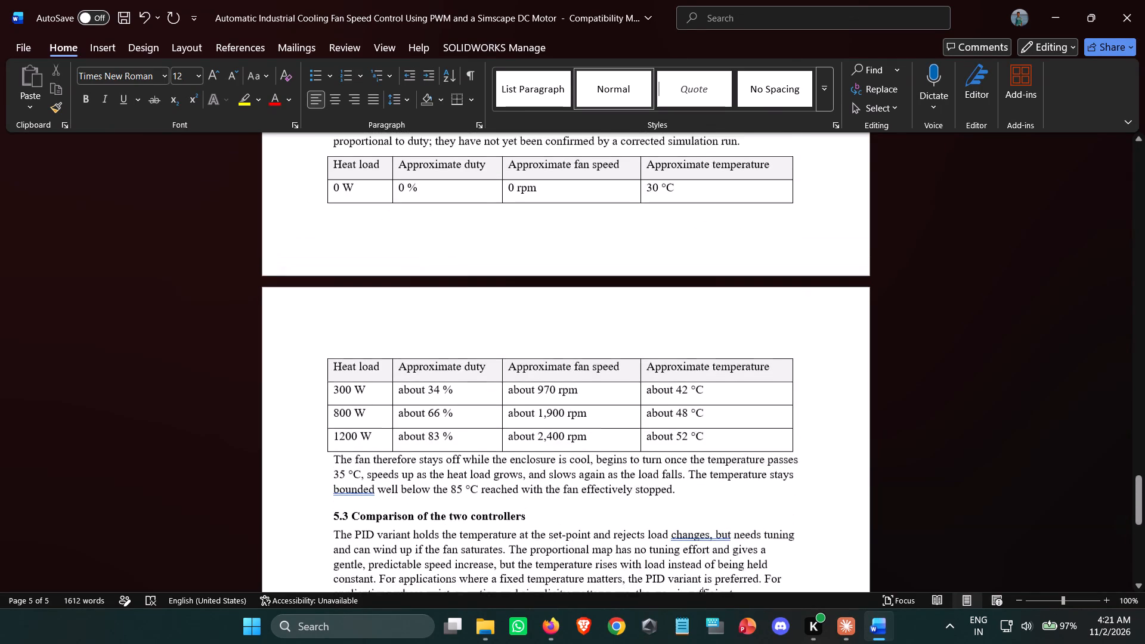
scroll(471, 329, "up", 1)
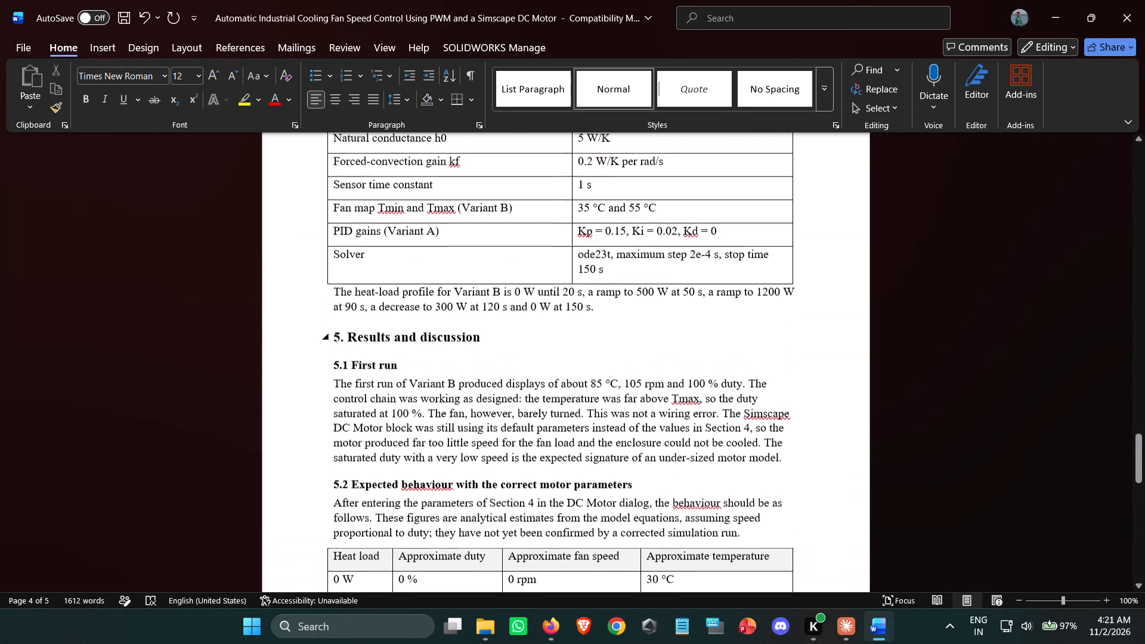
scroll(471, 329, "up", 1)
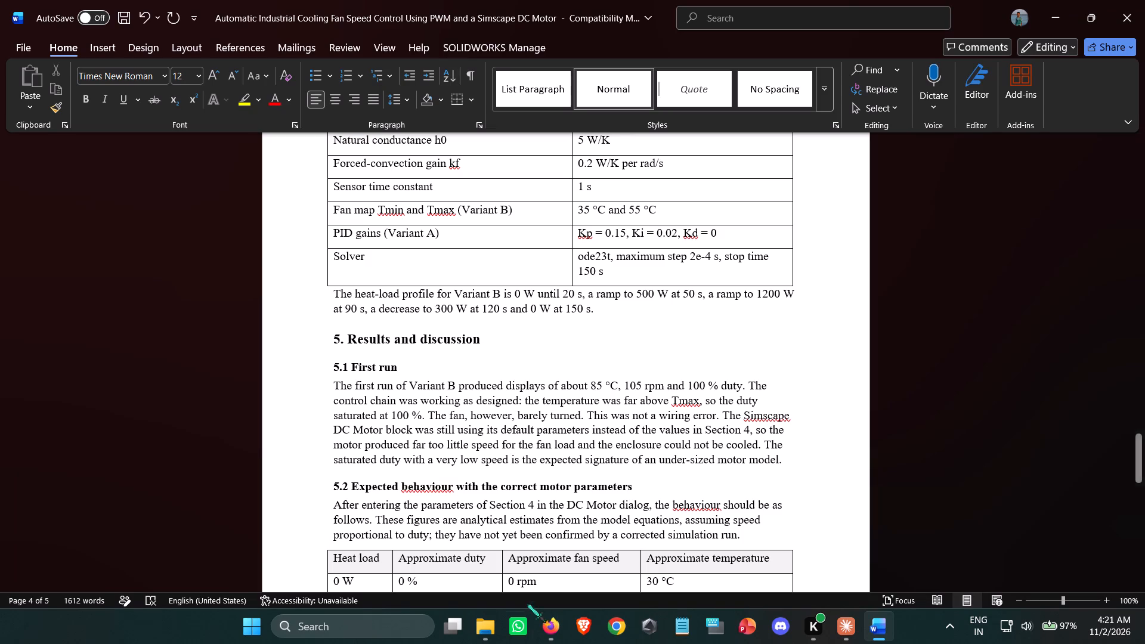
Switch to File Explorer and open the temp_fan_speed_model script from the "complelte coolin system" folder inside MATLAB.
left_click(474, 628)
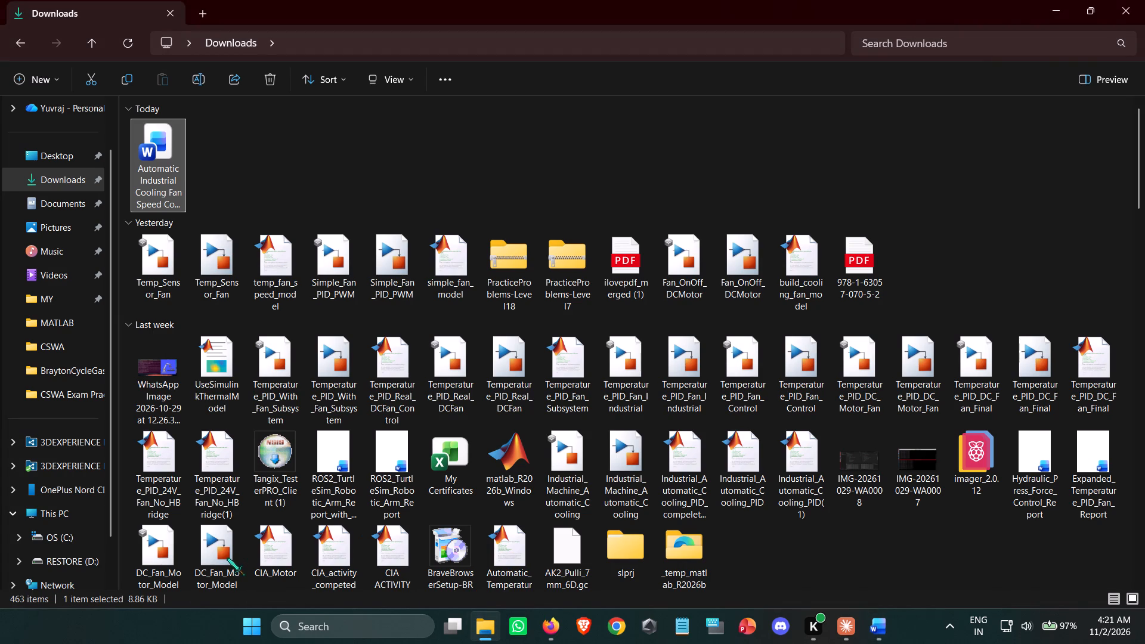
left_click(60, 329)
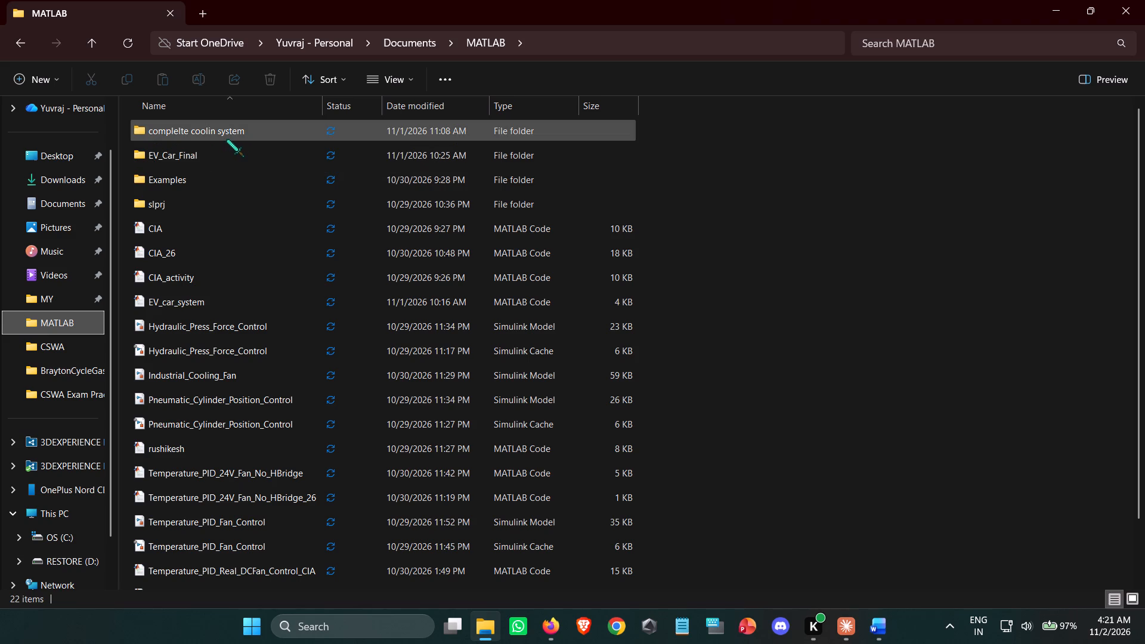
double_click(226, 139)
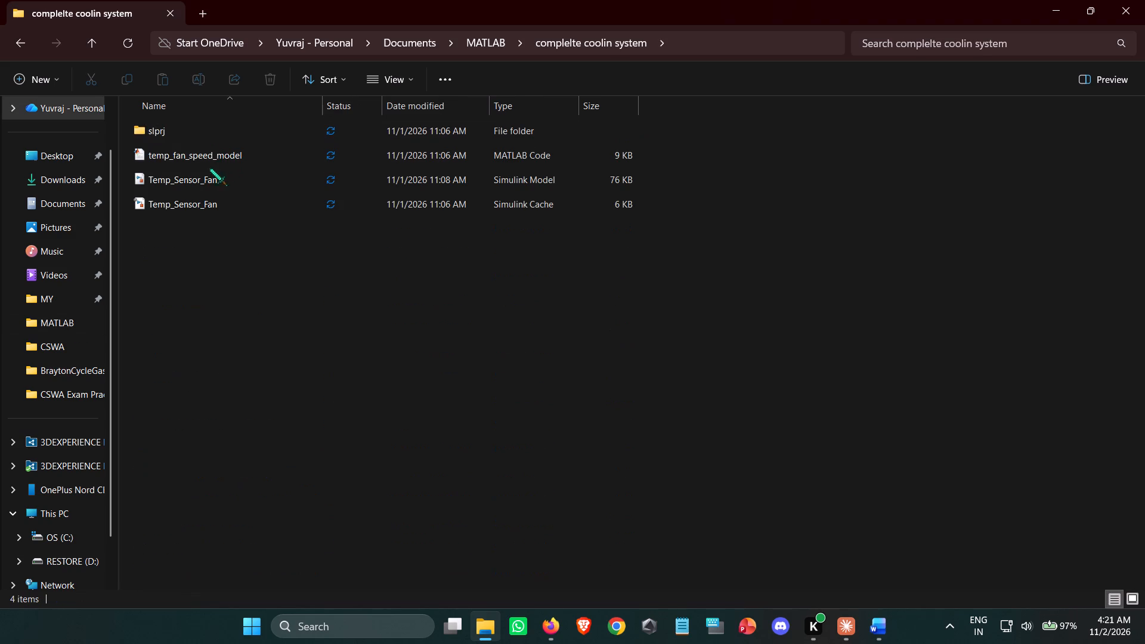
double_click(196, 181)
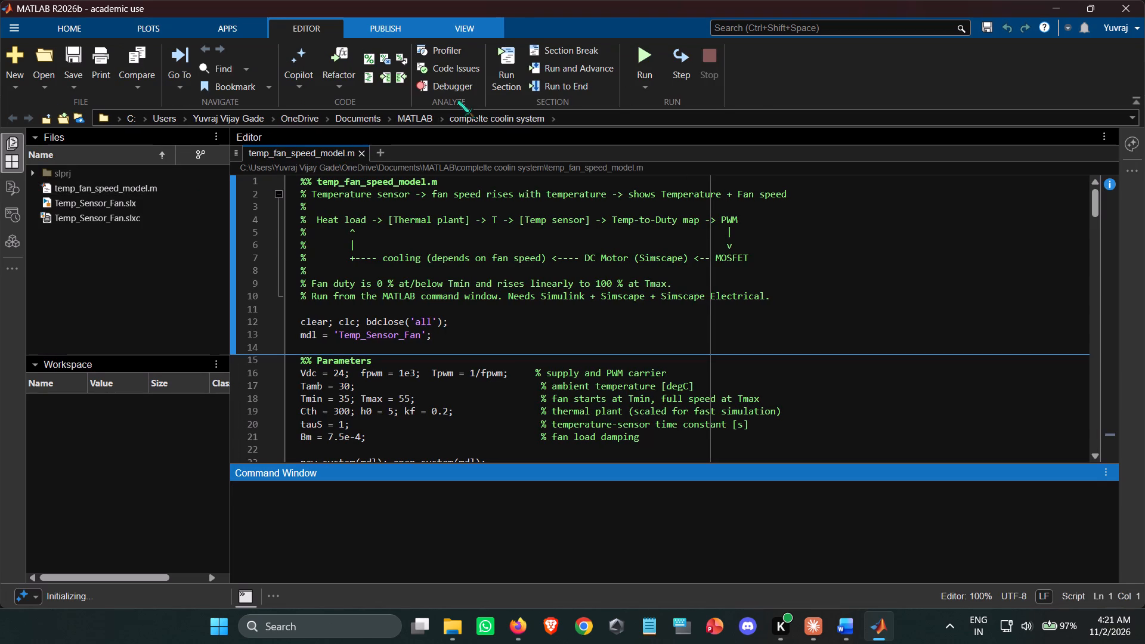
Run the temp_fan_speed_model script and maximize the Temp_Sensor_Fan model window.
left_click(647, 49)
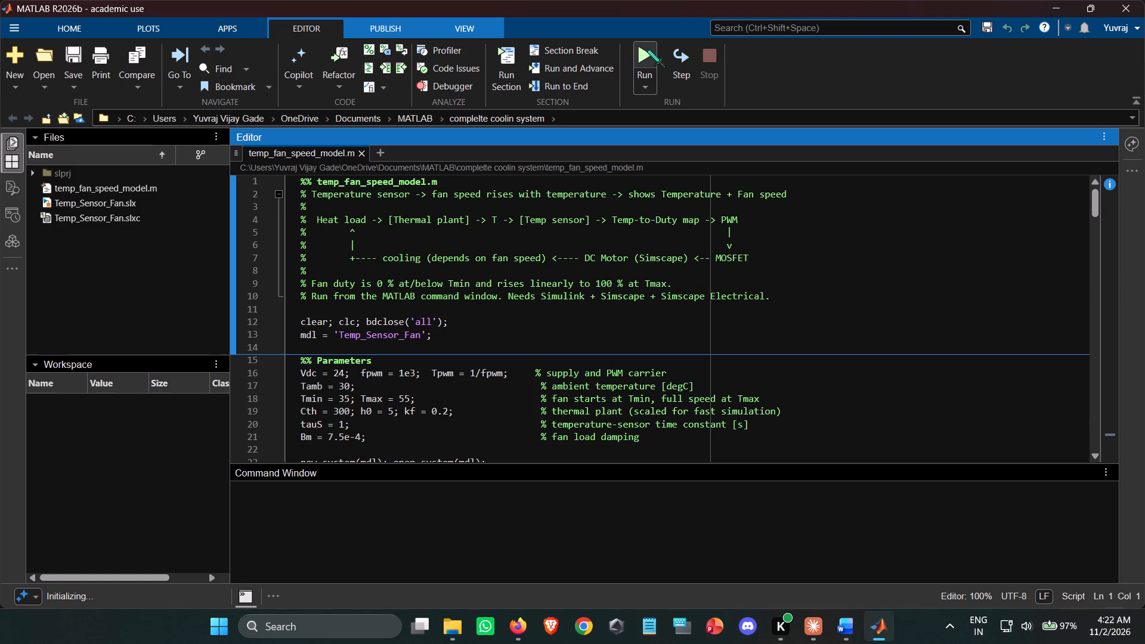
left_click(647, 49)
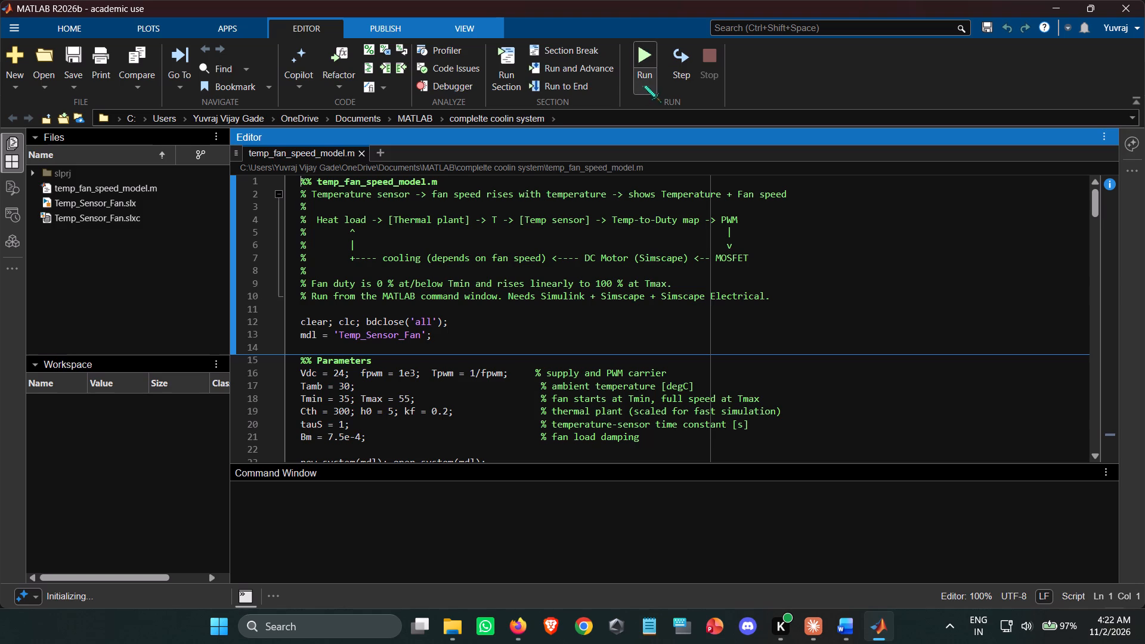
left_click(645, 83)
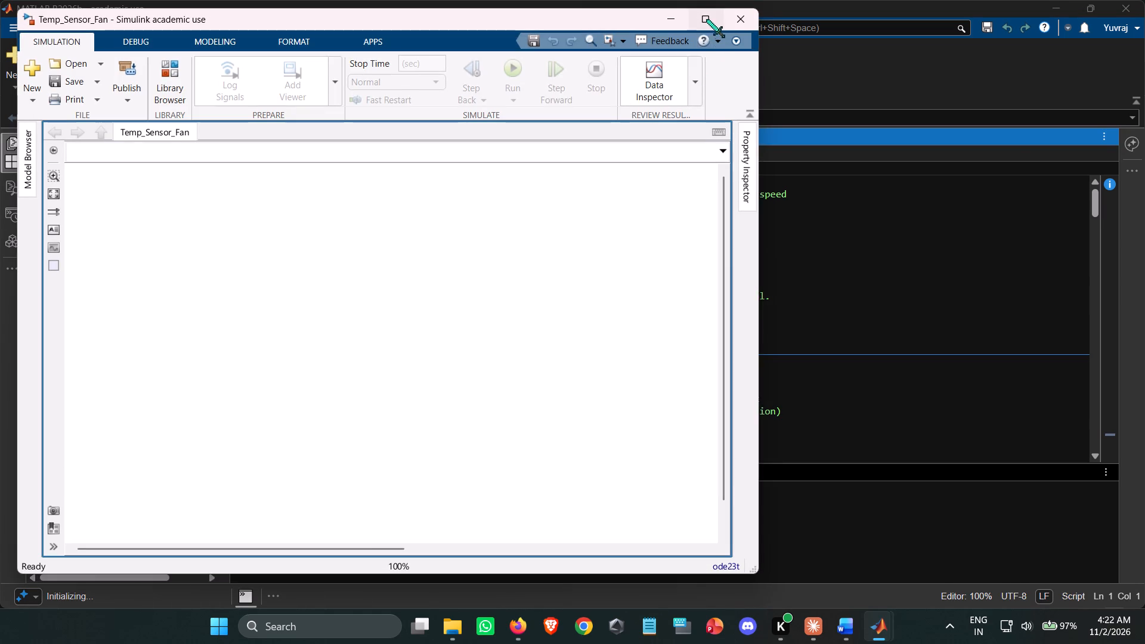
left_click(705, 16)
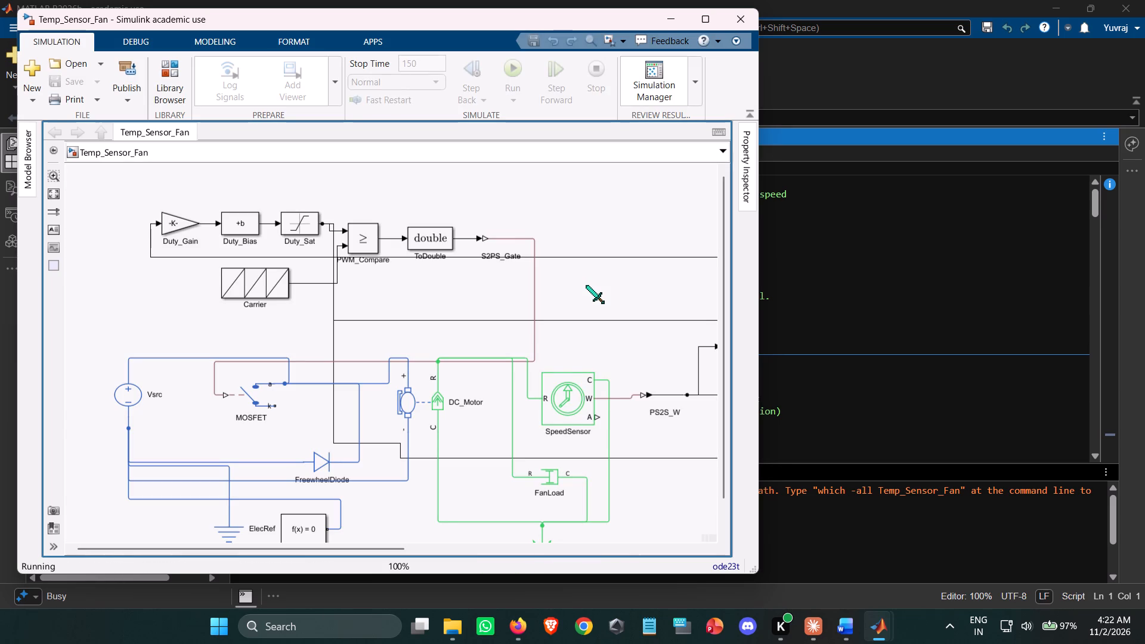
left_click(704, 17)
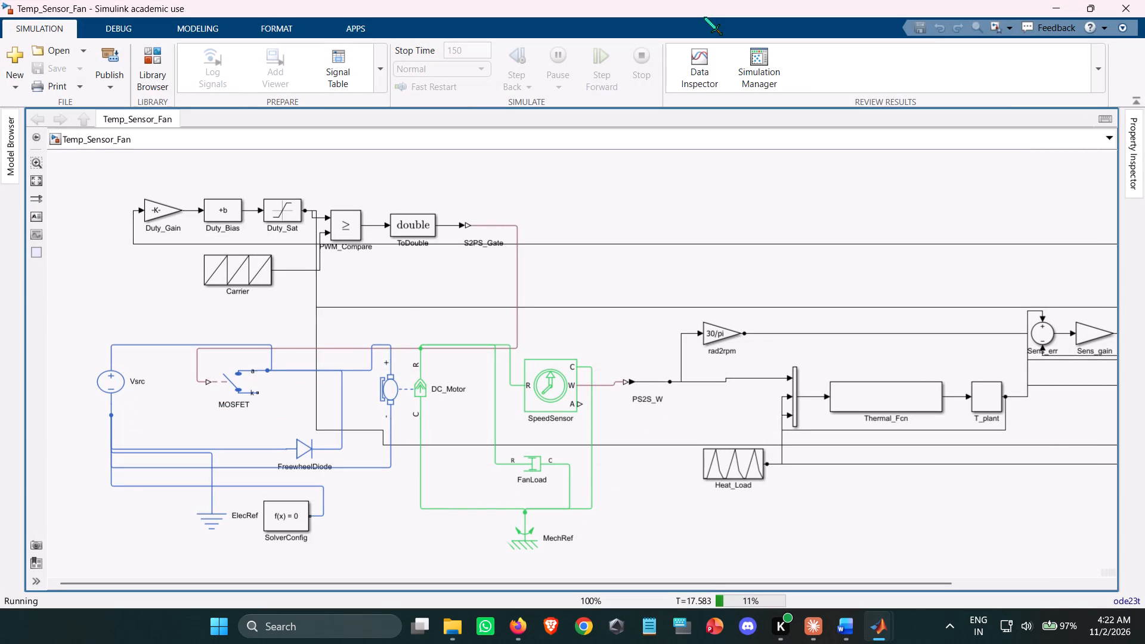
Examine the running Temp_Sensor_Fan model, from the duty and motor blocks to the temperature, fan rpm and duty displays, with the whole diagram in view.
left_click(794, 191)
key("ctrl+plus")
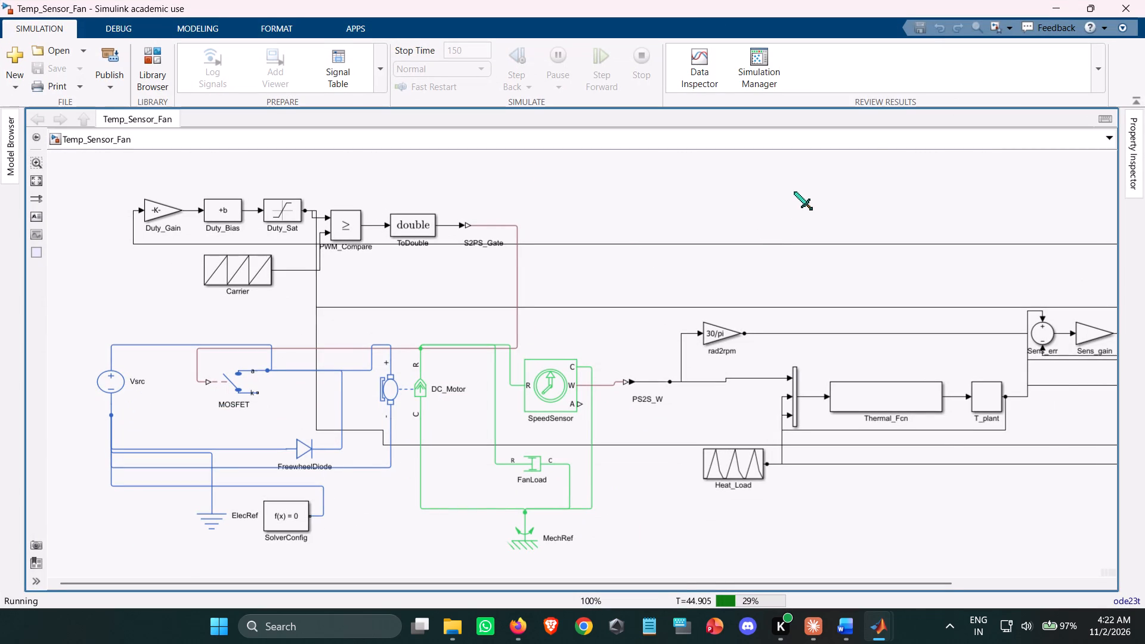
key("ctrl+minus")
key("ctrl+minus")
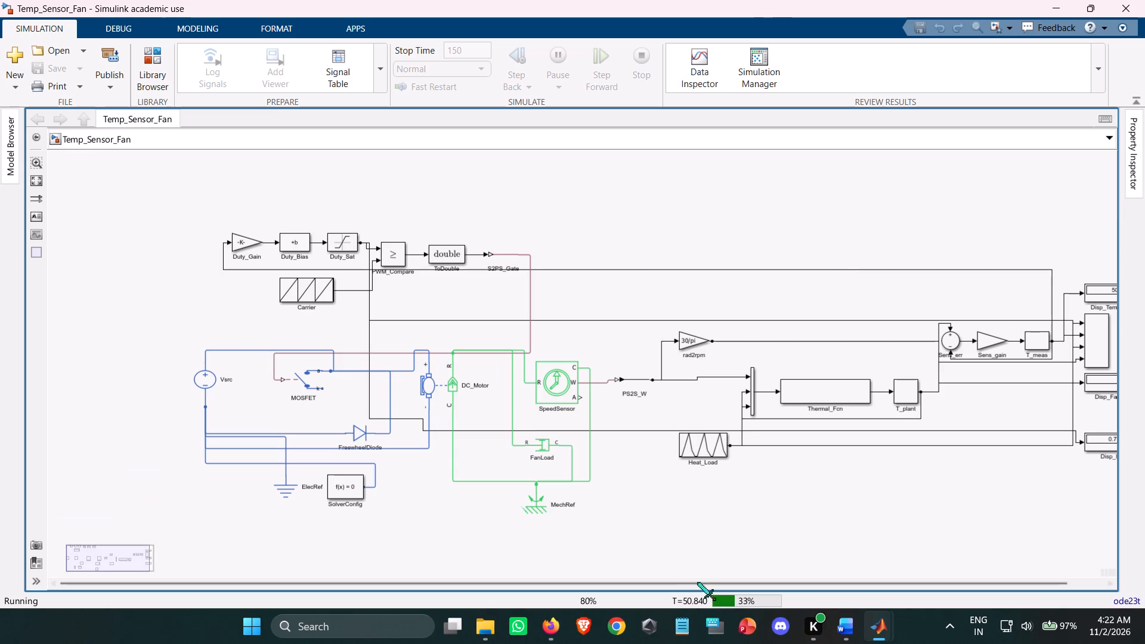
left_click_drag(765, 584, 812, 582)
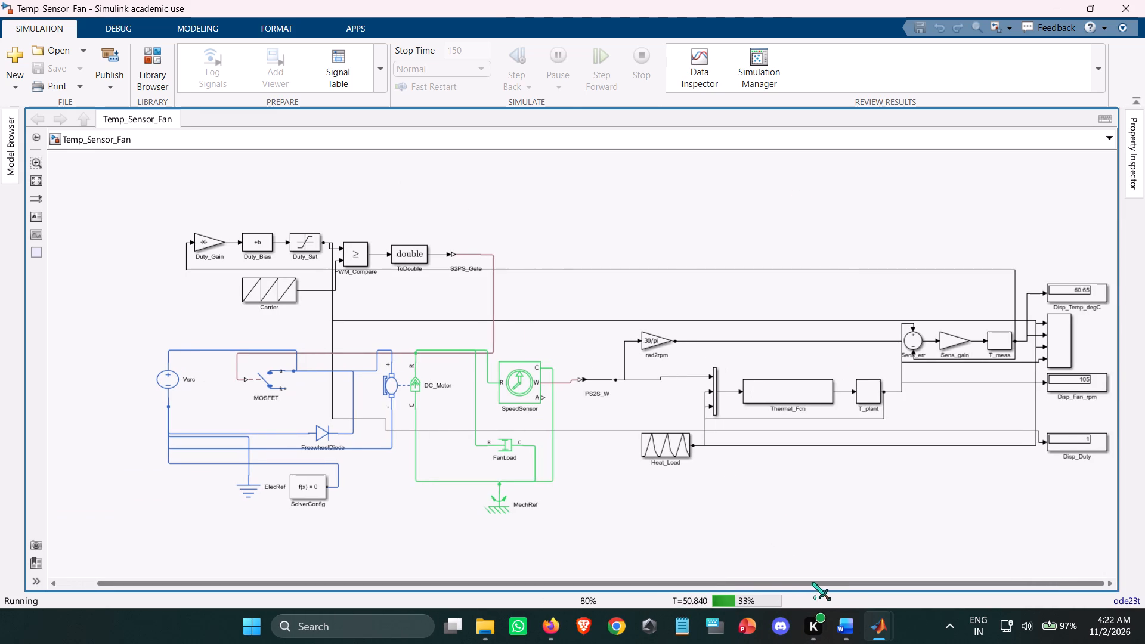
left_click_drag(812, 582, 833, 586)
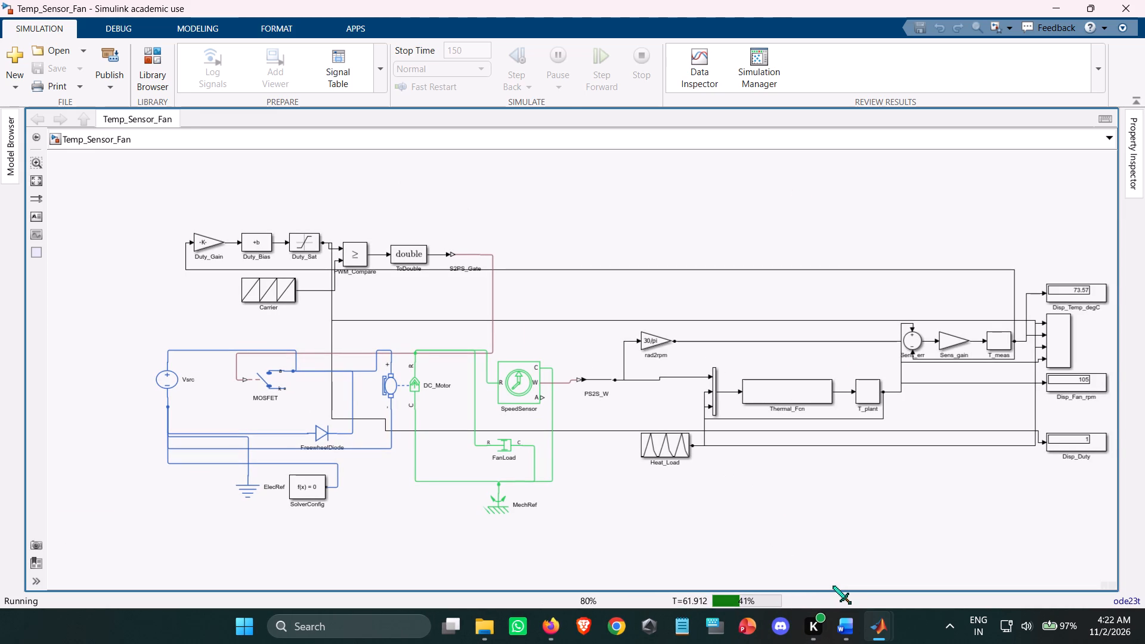
key("ctrl+plus")
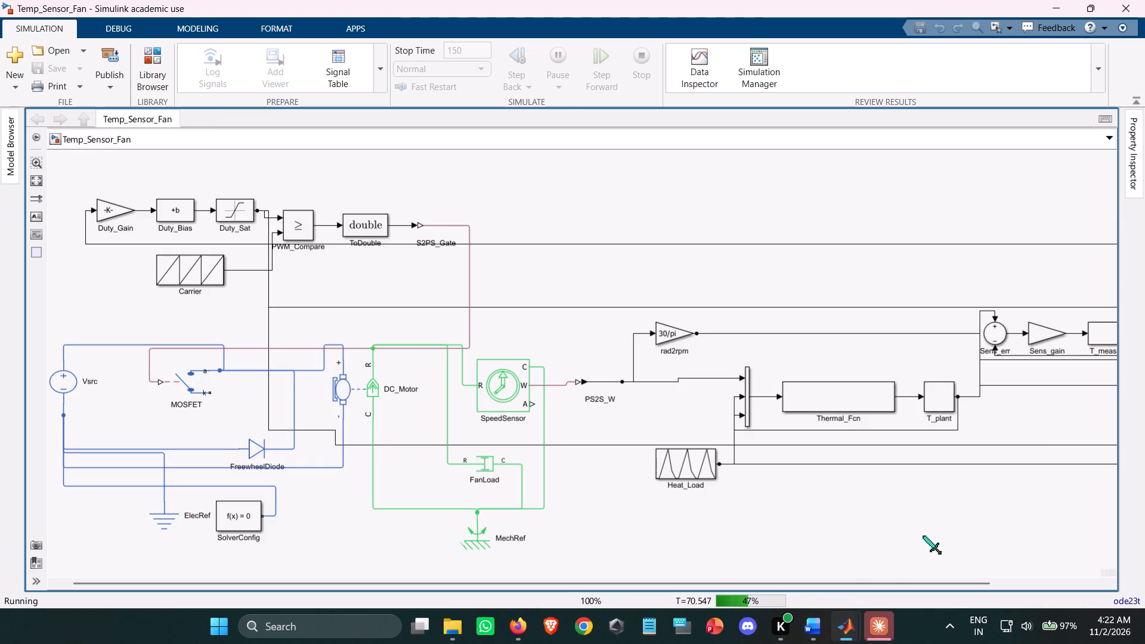
left_click_drag(819, 584, 879, 586)
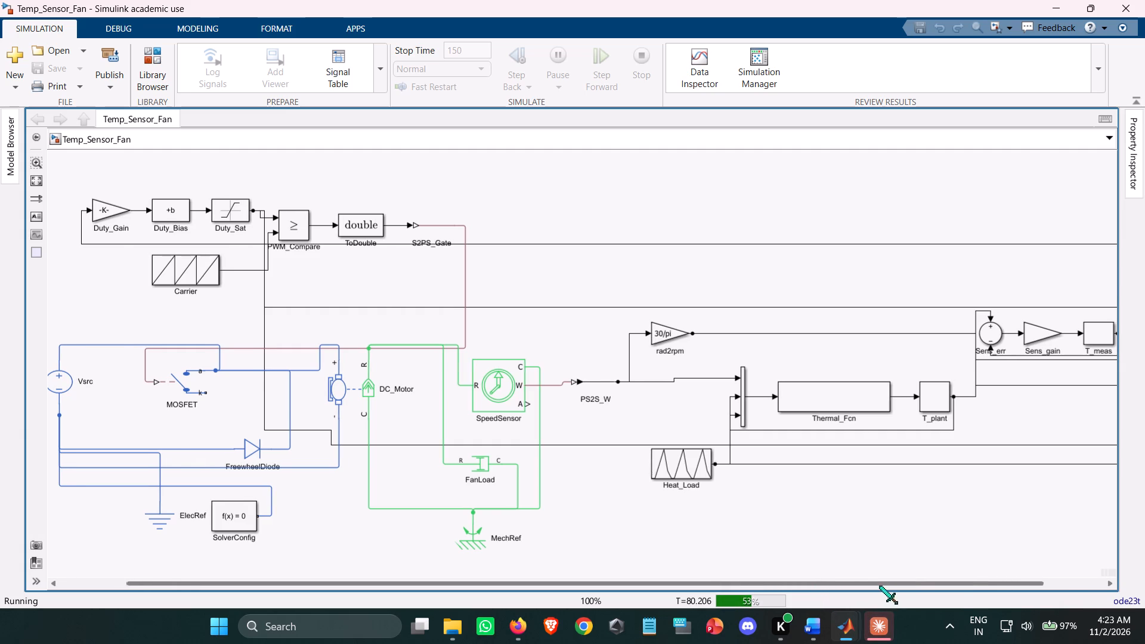
left_click_drag(879, 586, 971, 588)
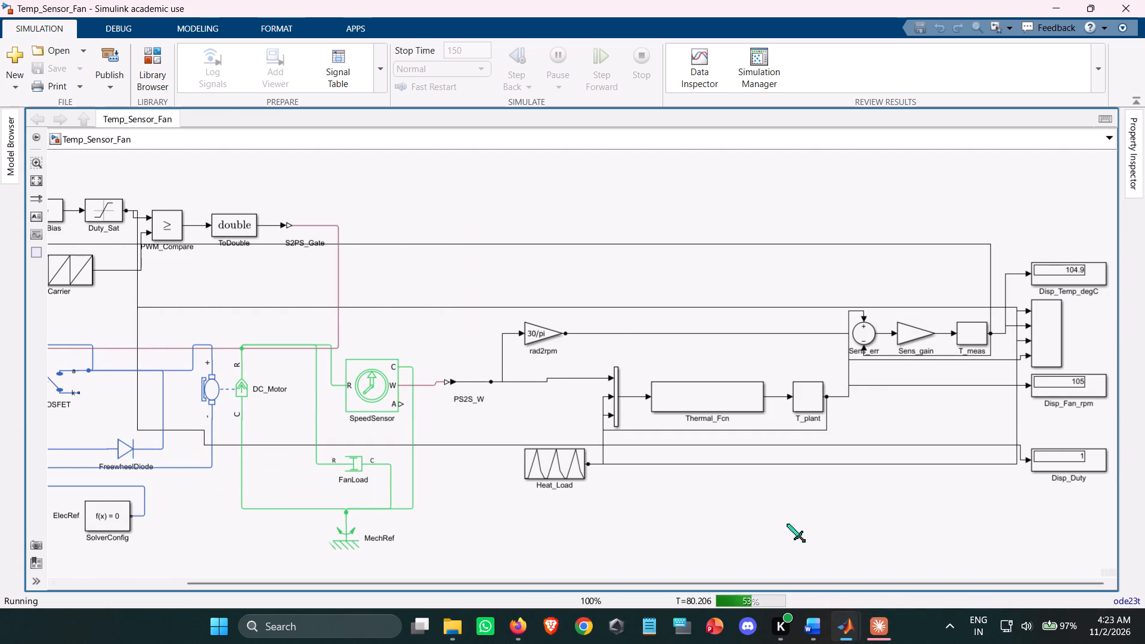
left_click(787, 524)
key("ctrl+minus")
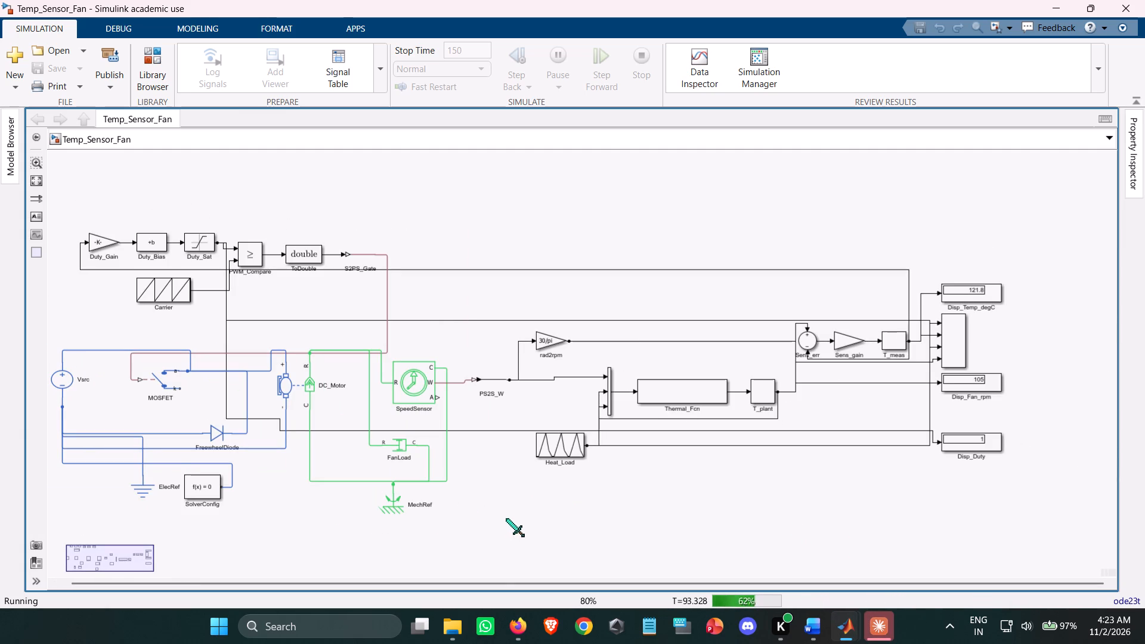
left_click_drag(714, 583, 660, 588)
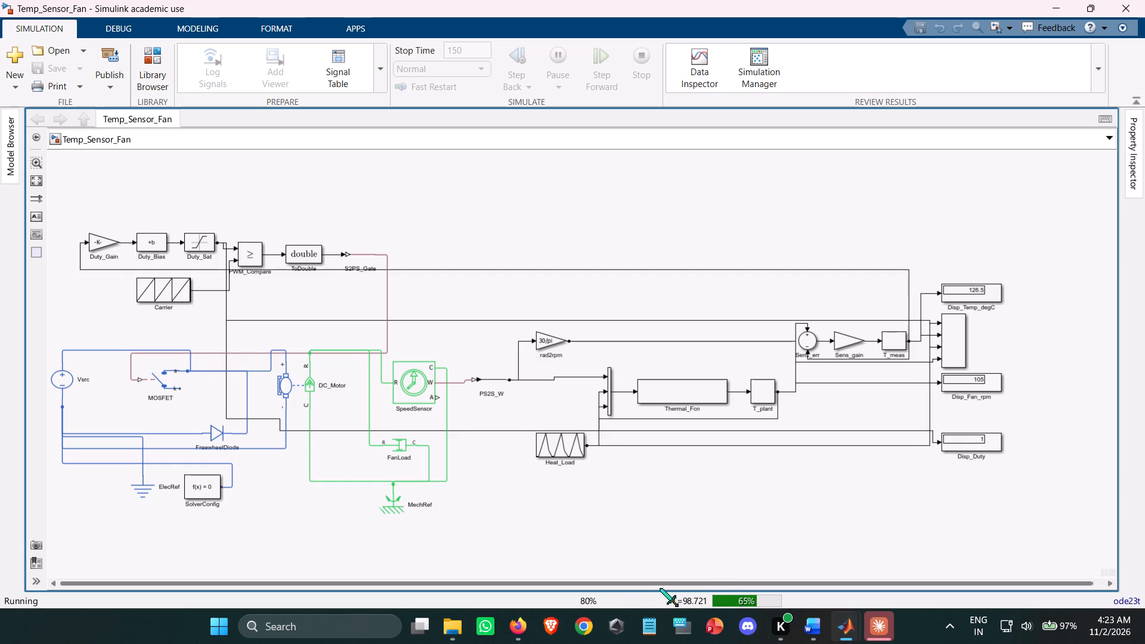
left_click_drag(660, 588, 626, 590)
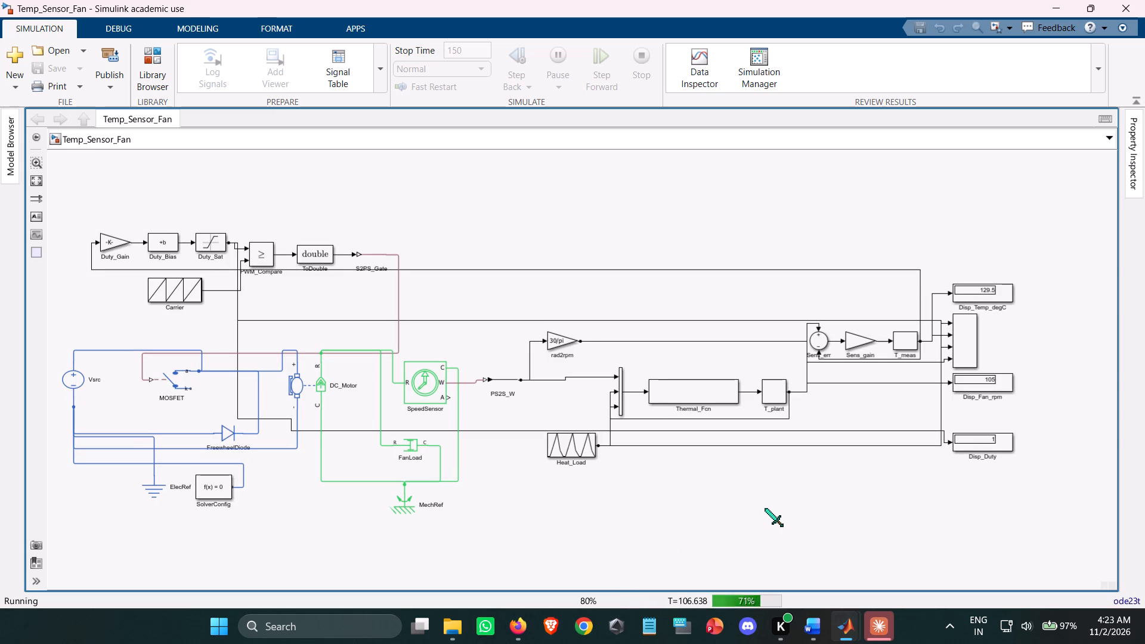
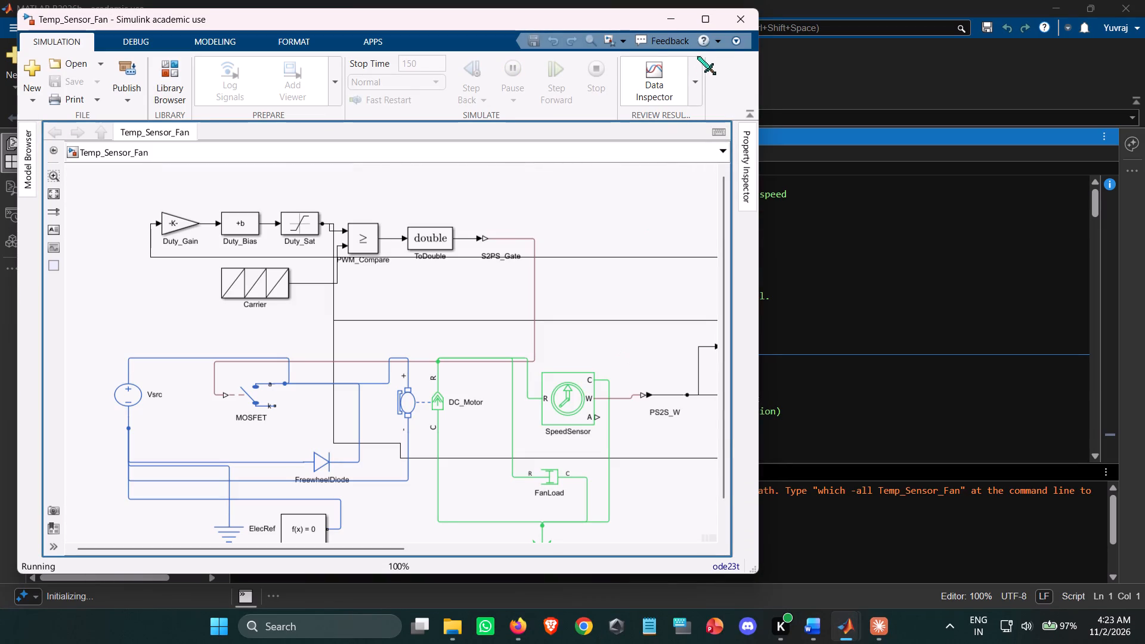
left_click(700, 11)
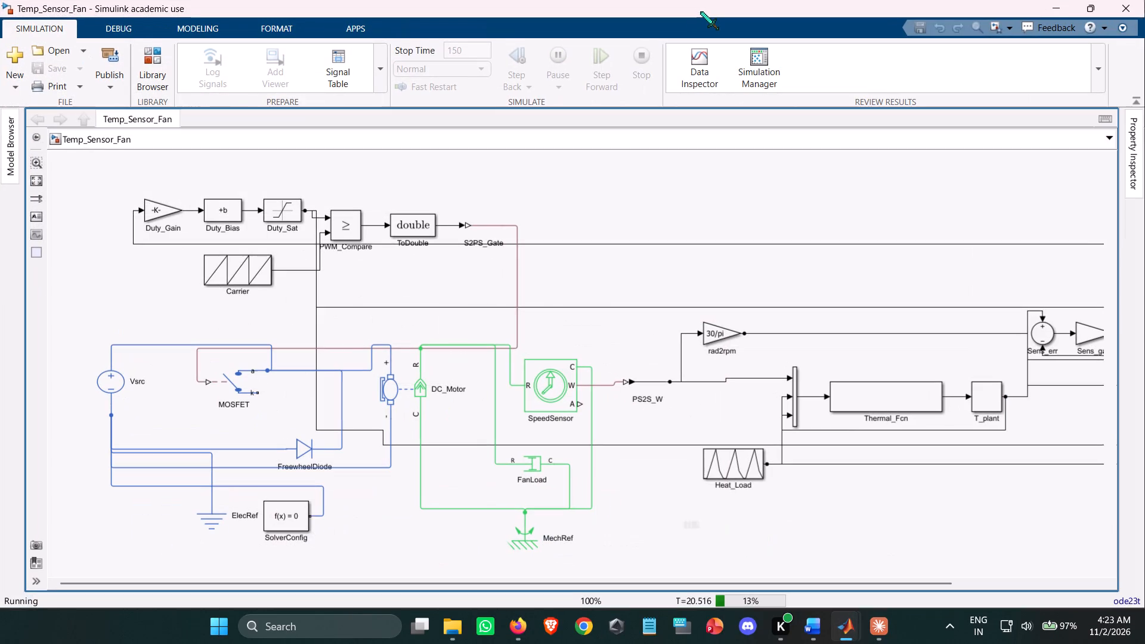
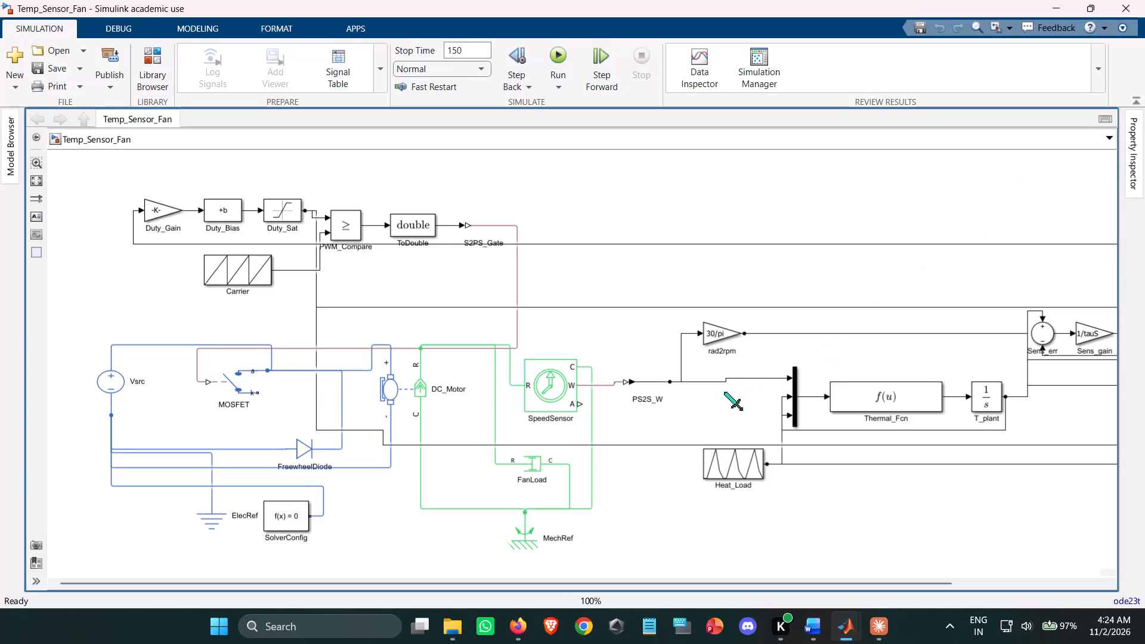
Capture a screen snip of the complete Temp_Sensor_Fan block diagram, from the Vsrc source through to the display blocks.
key("ctrl+minus")
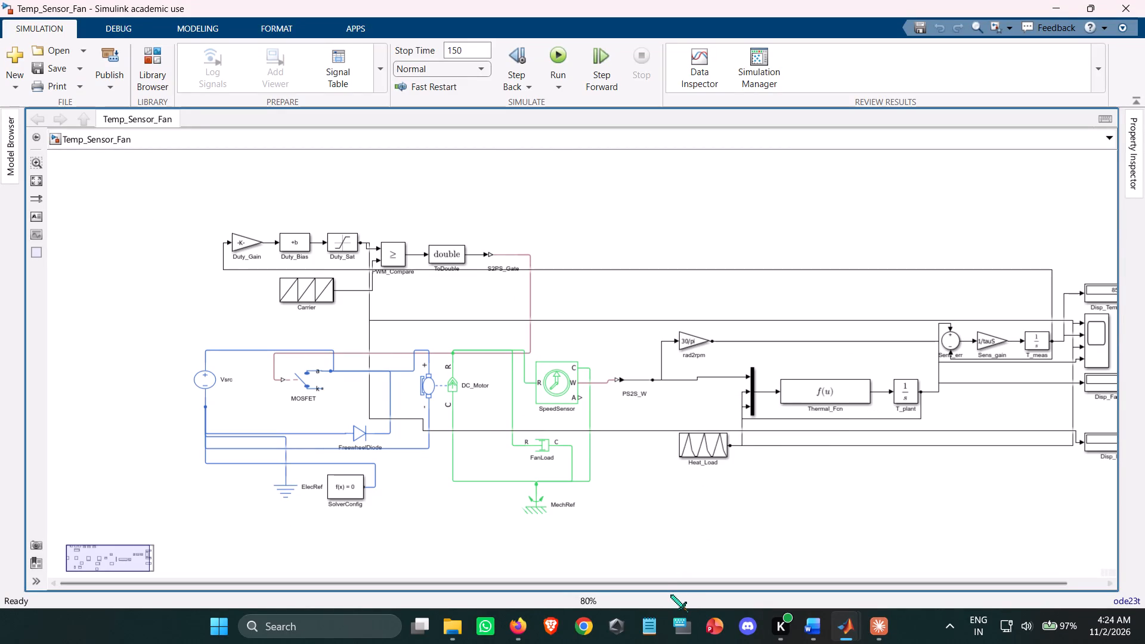
left_click_drag(670, 581, 742, 580)
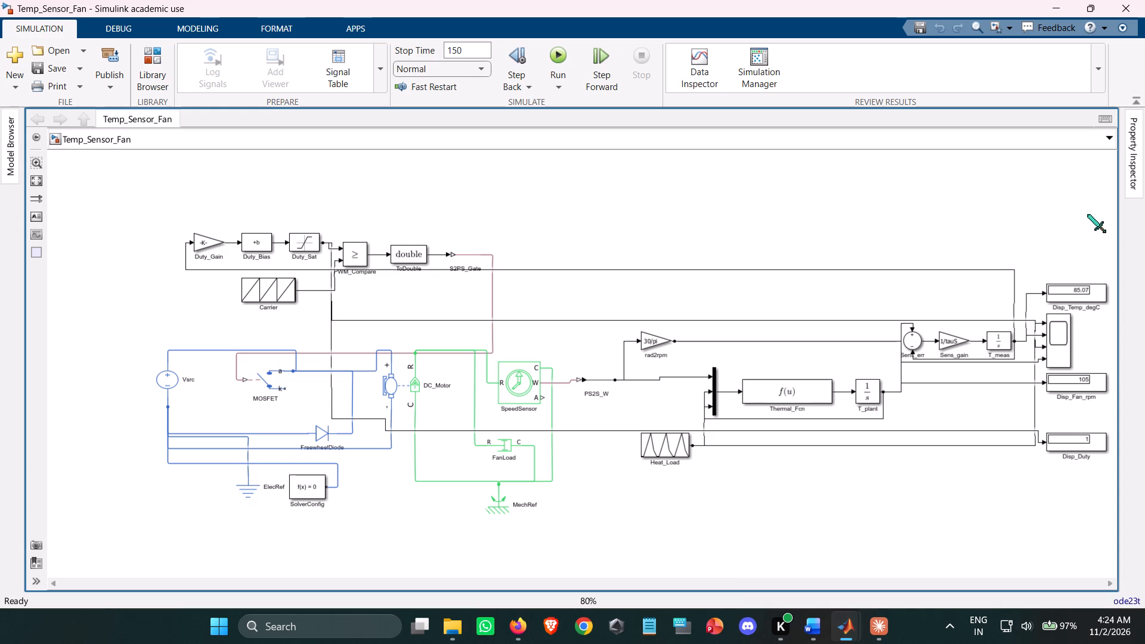
key("Print")
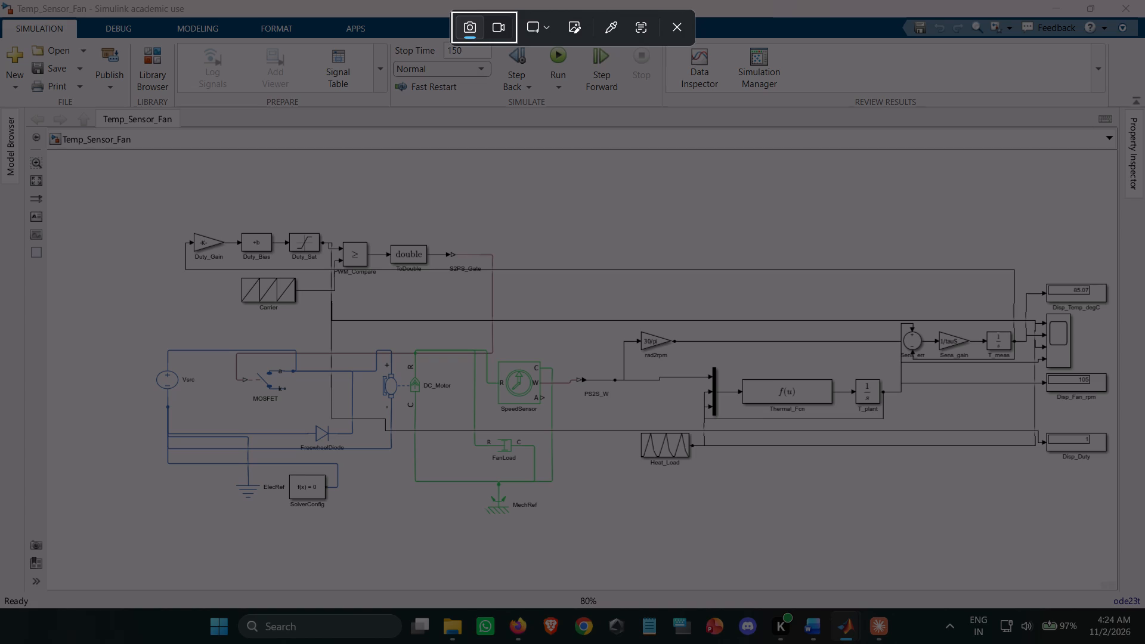
left_click_drag(150, 223, 352, 557)
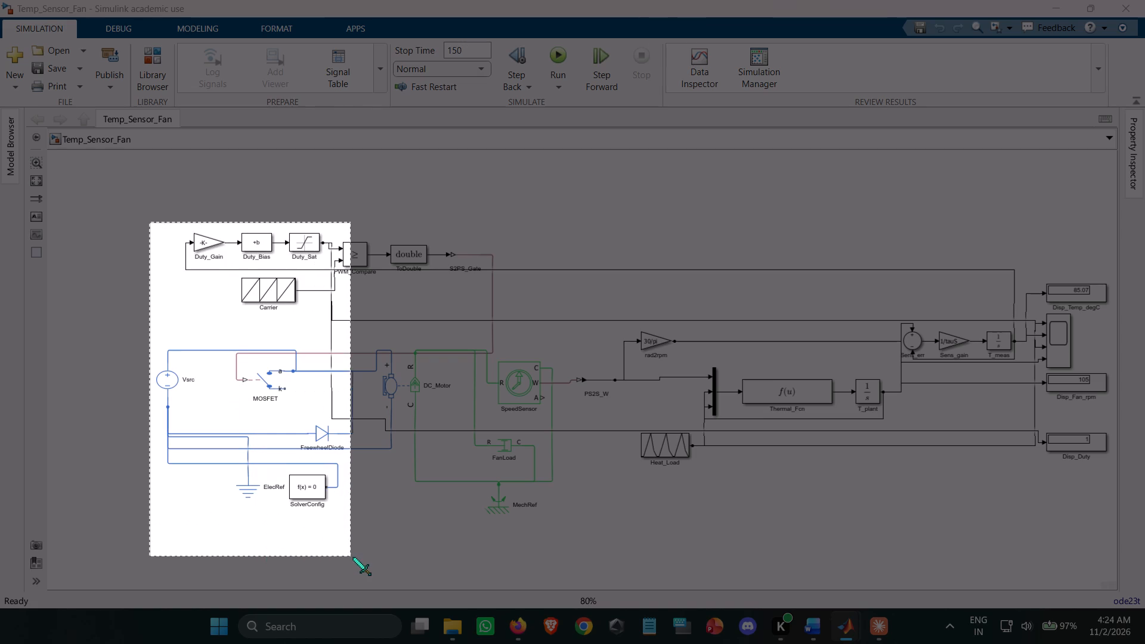
left_click_drag(352, 557, 1095, 573)
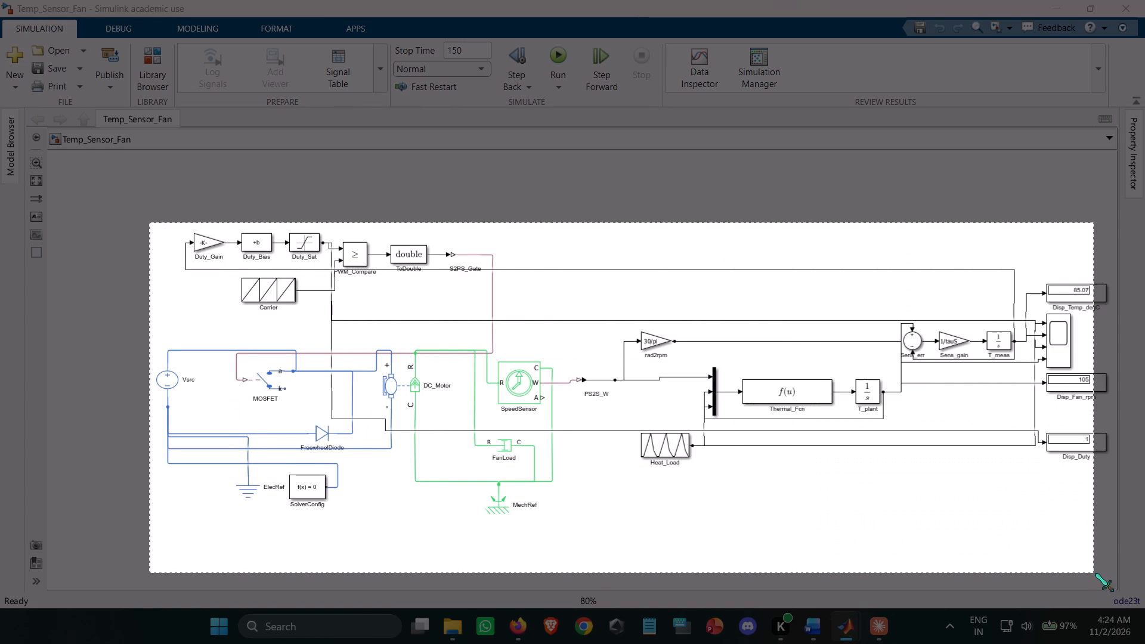
left_click_drag(1095, 573, 1116, 567)
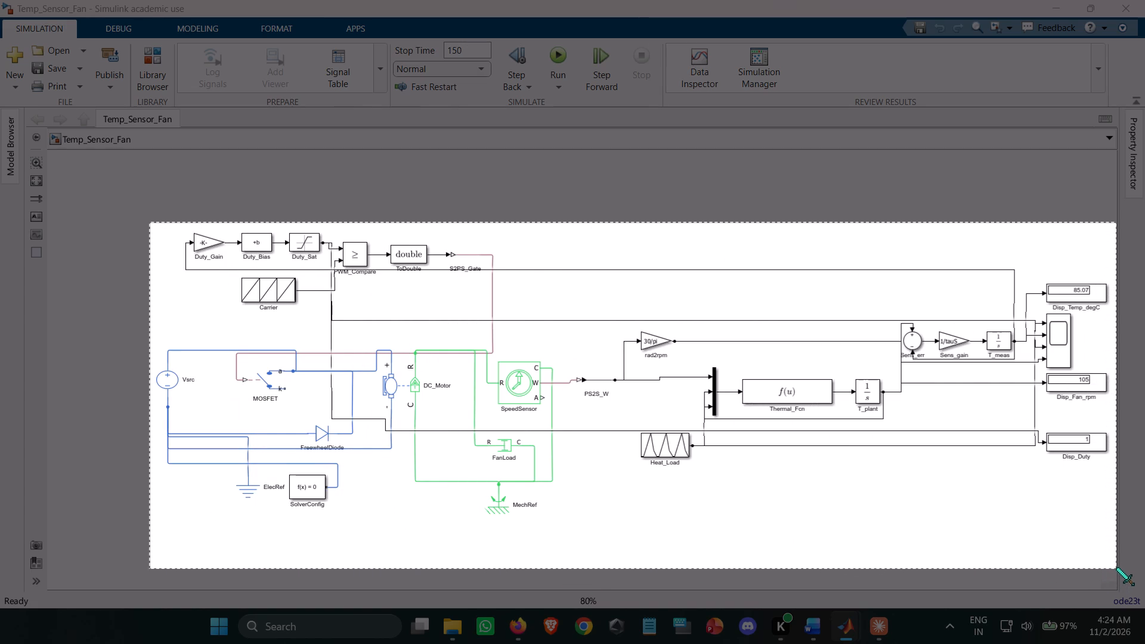
left_click_drag(1116, 567, 1114, 525)
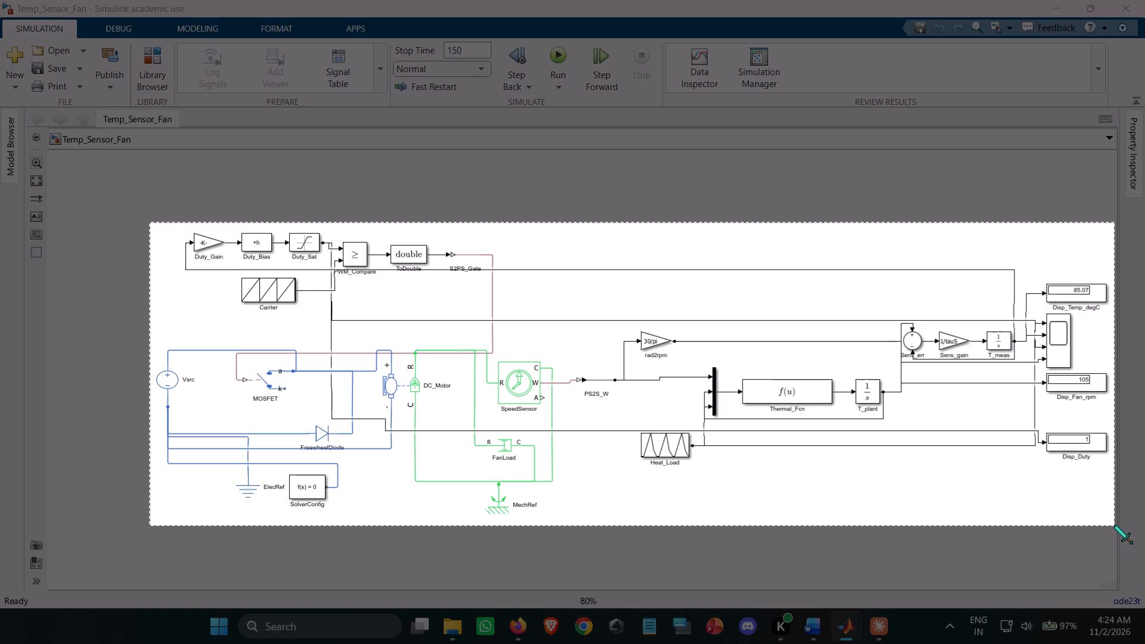
left_click_drag(1114, 525, 1114, 519)
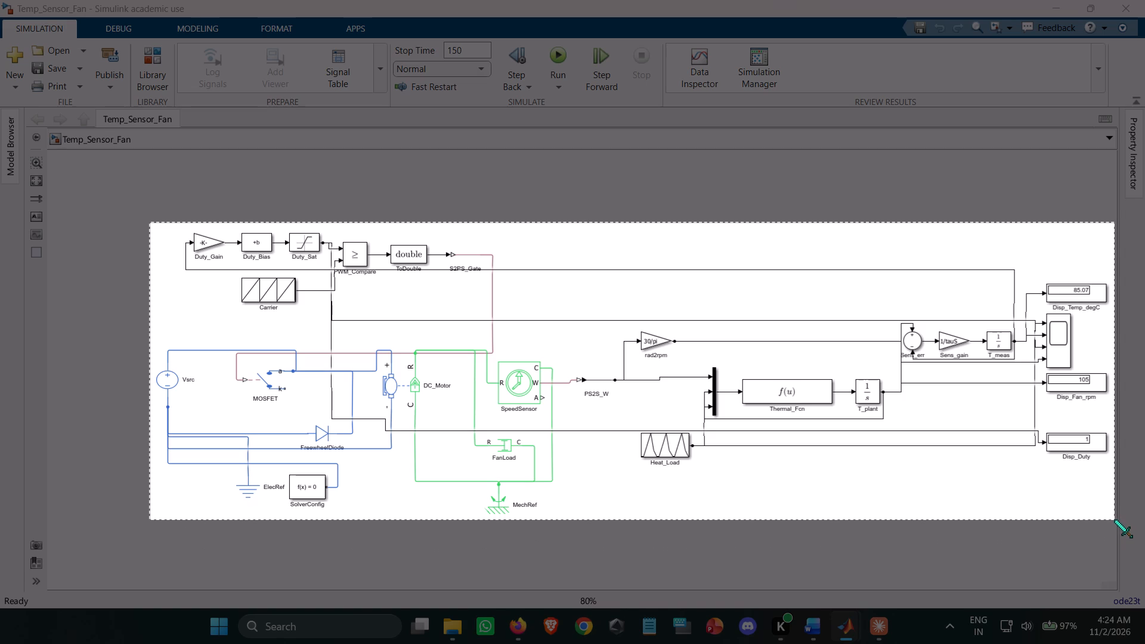
left_click_drag(1114, 519, 1116, 522)
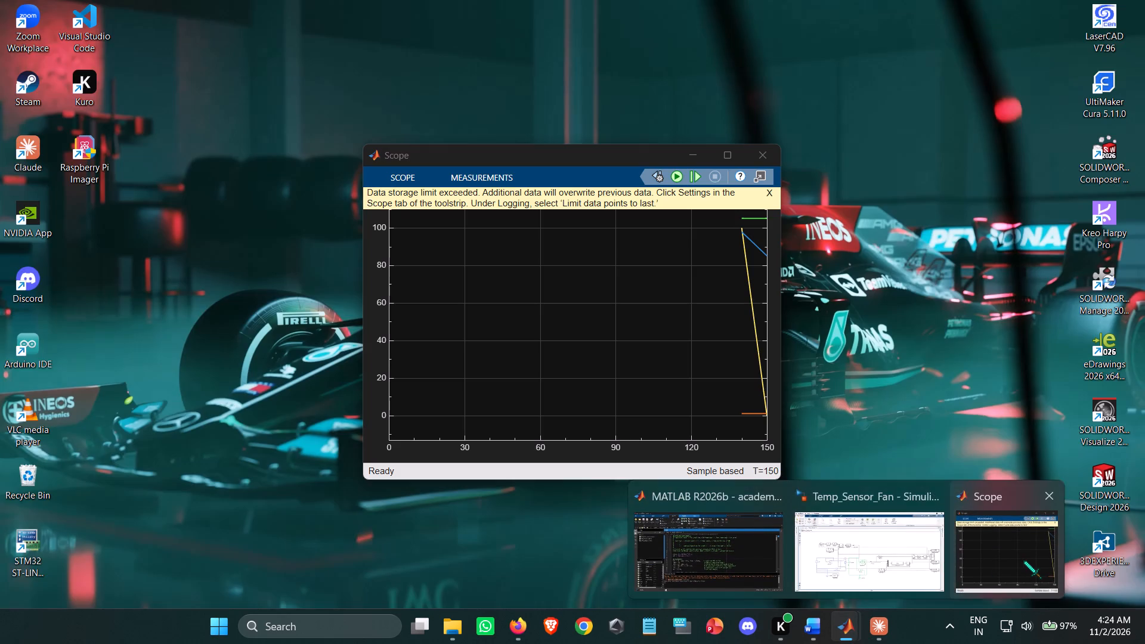
Examine the simulated signal traces in the Scope window and close it.
left_click(1023, 561)
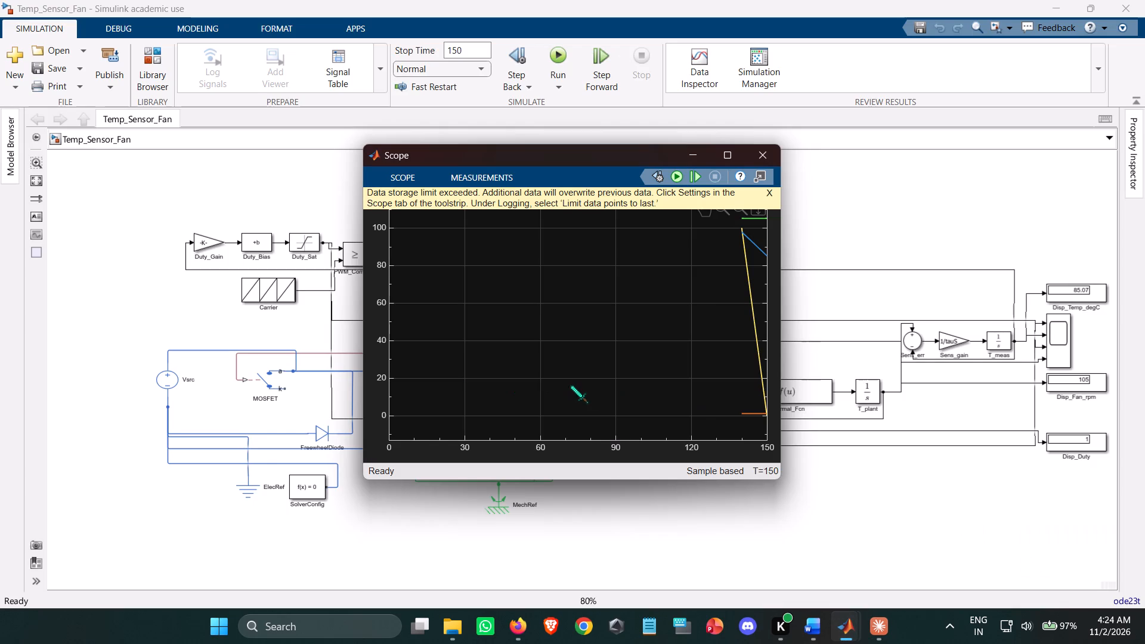
left_click_drag(570, 385, 391, 380)
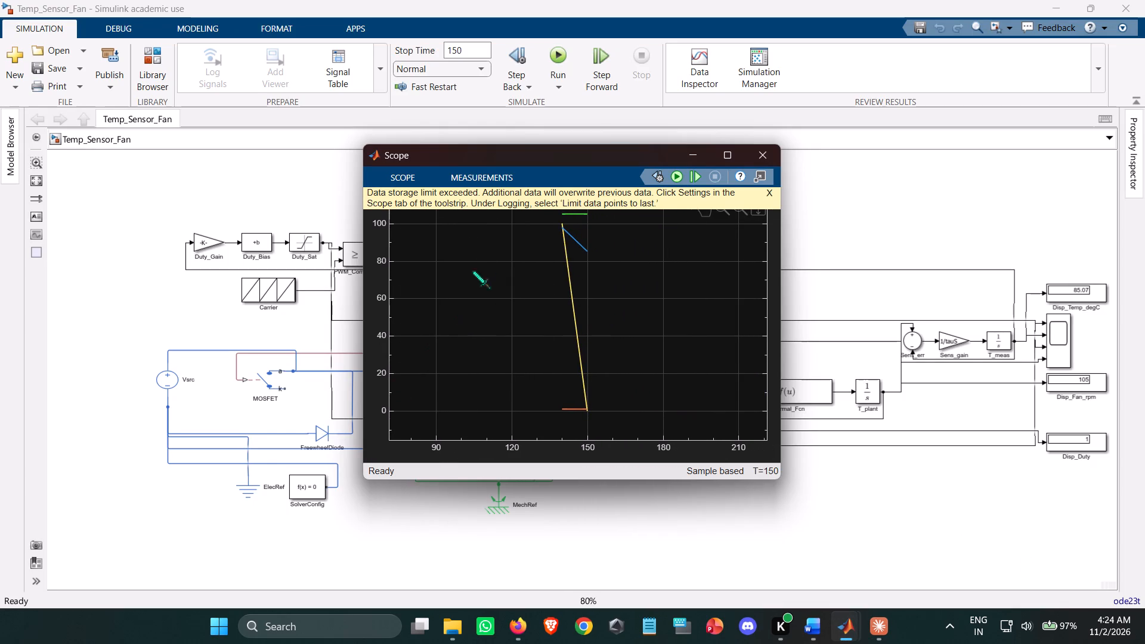
left_click(402, 181)
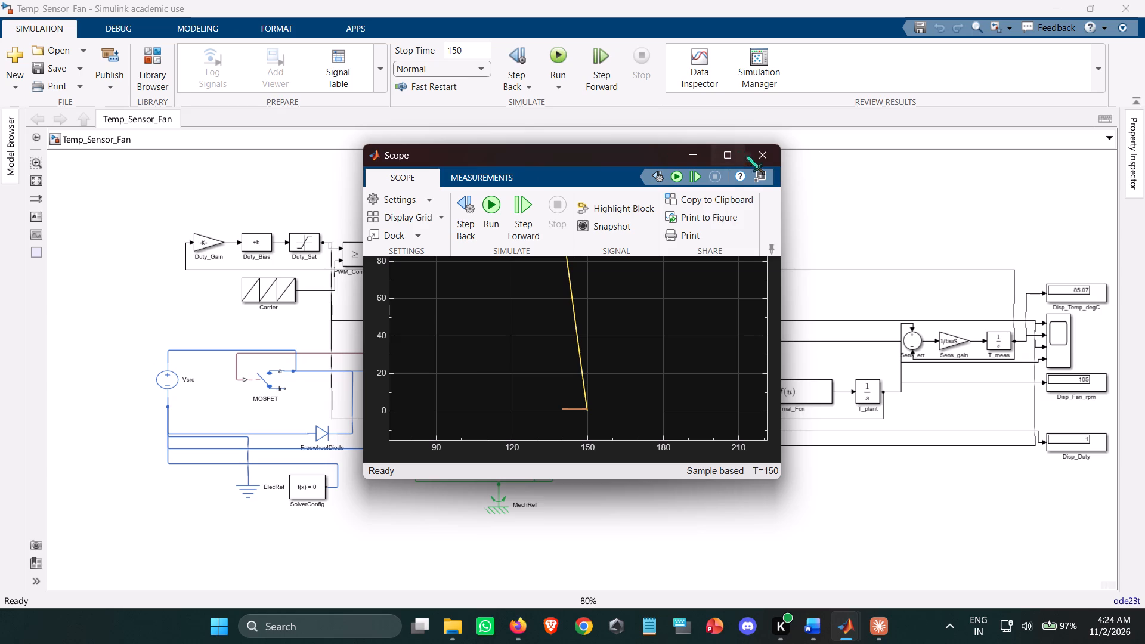
left_click(756, 159)
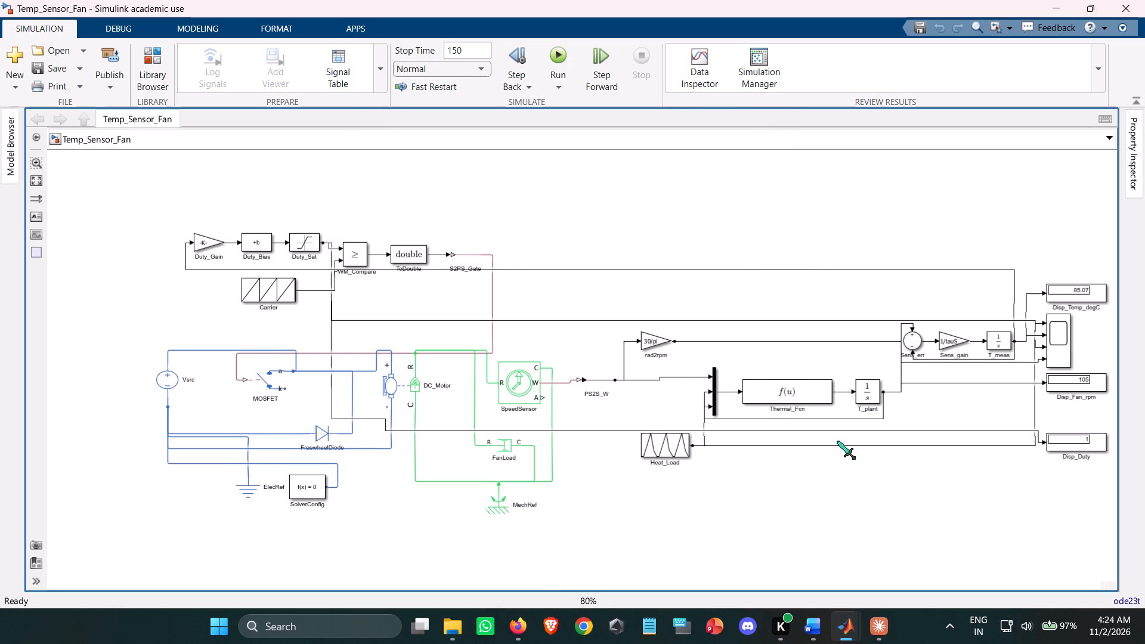
Capture a screen snip of the model's output blocks: Disp_Temp_degC, the Scope, Disp_Fan_rpm and Disp_Duty.
key("ctrl+plus")
key("ctrl+plus")
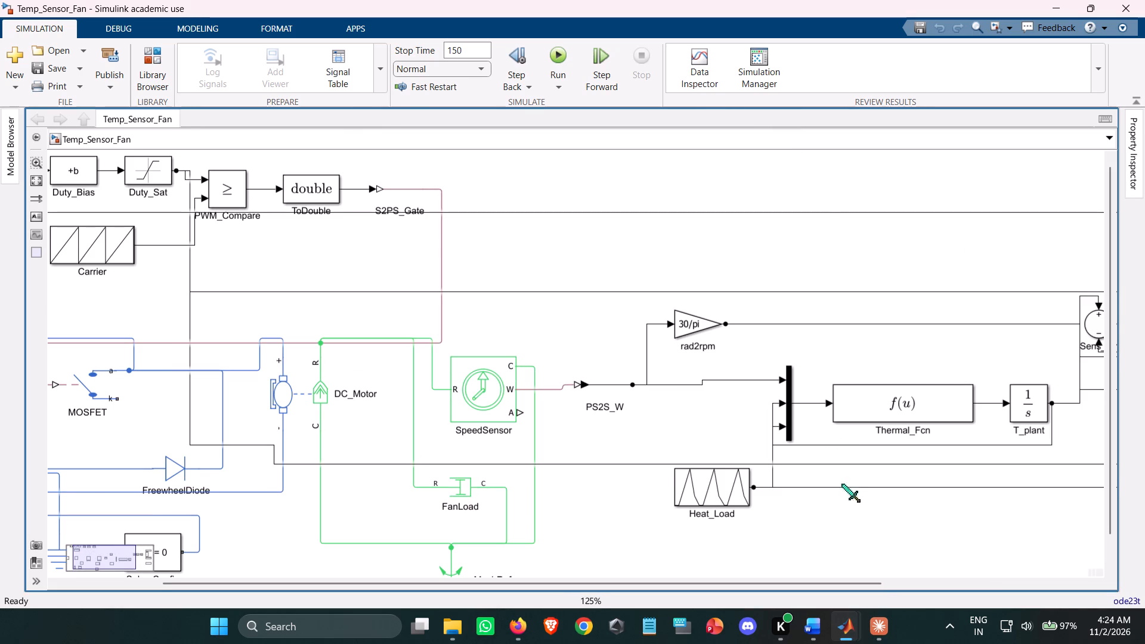
left_click_drag(859, 587, 1078, 577)
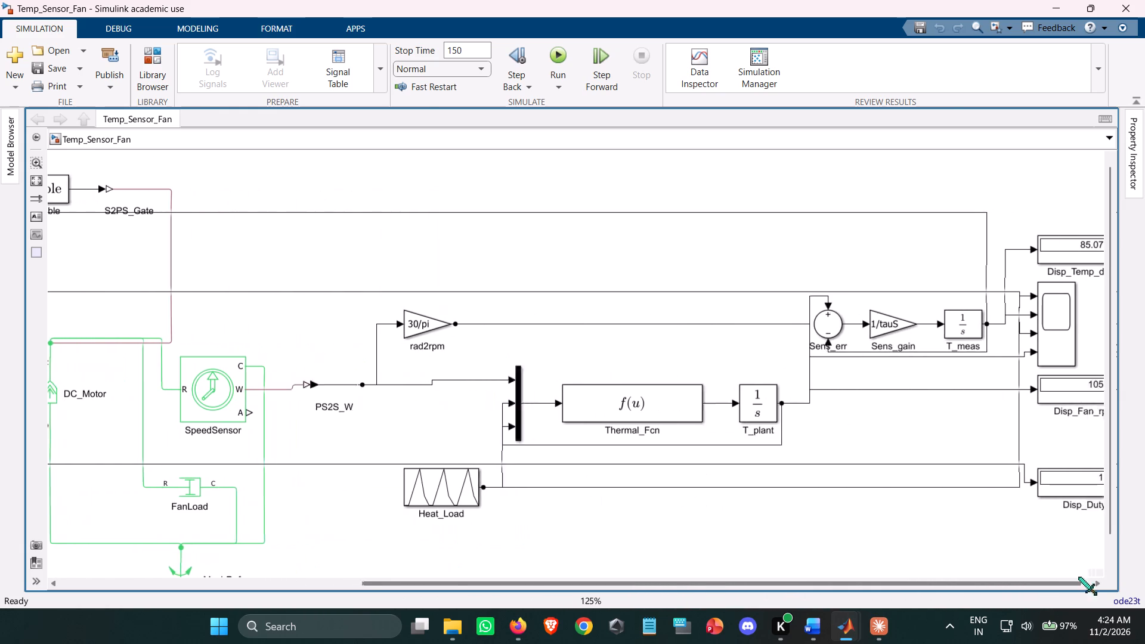
left_click_drag(1078, 577, 1138, 588)
key("ctrl+plus")
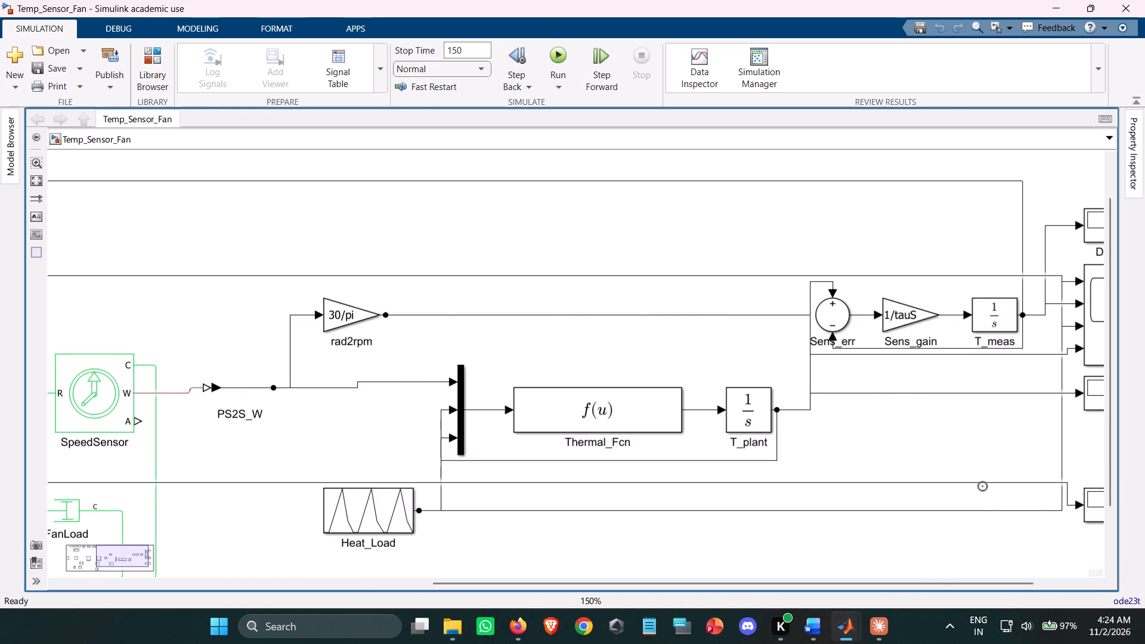
left_click_drag(915, 584, 1101, 589)
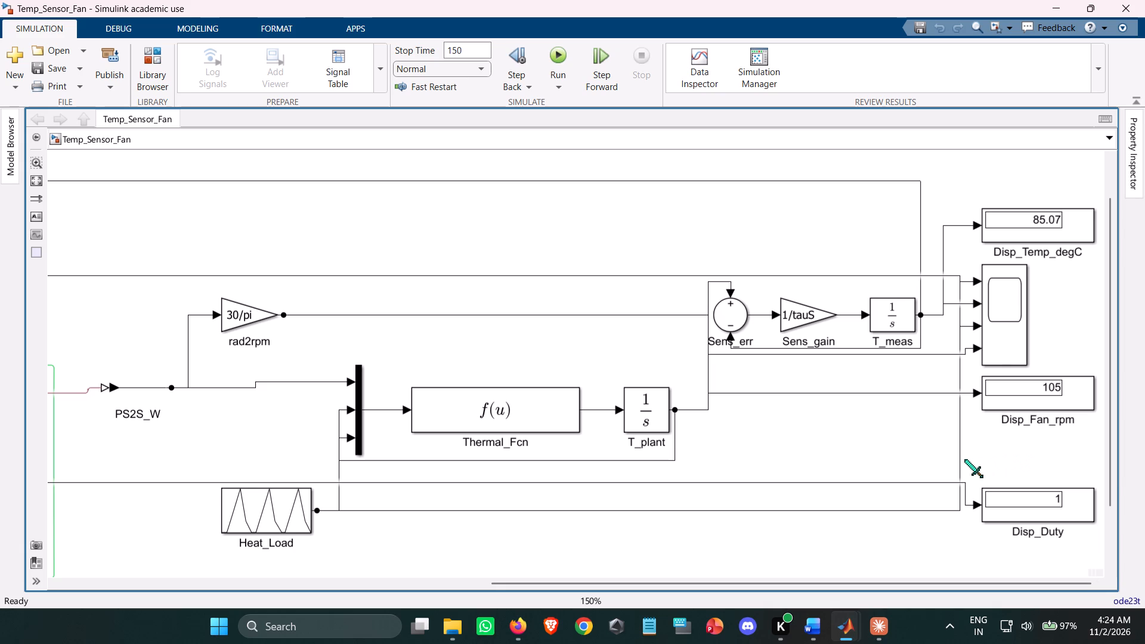
double_click(1002, 318)
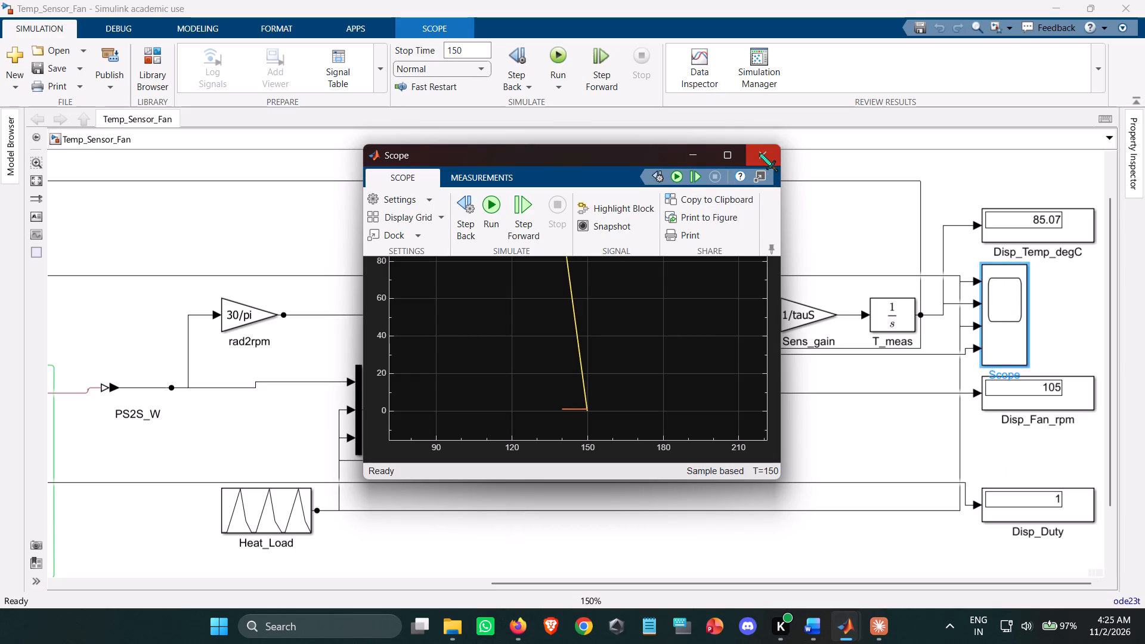
left_click(759, 153)
left_click(1016, 186)
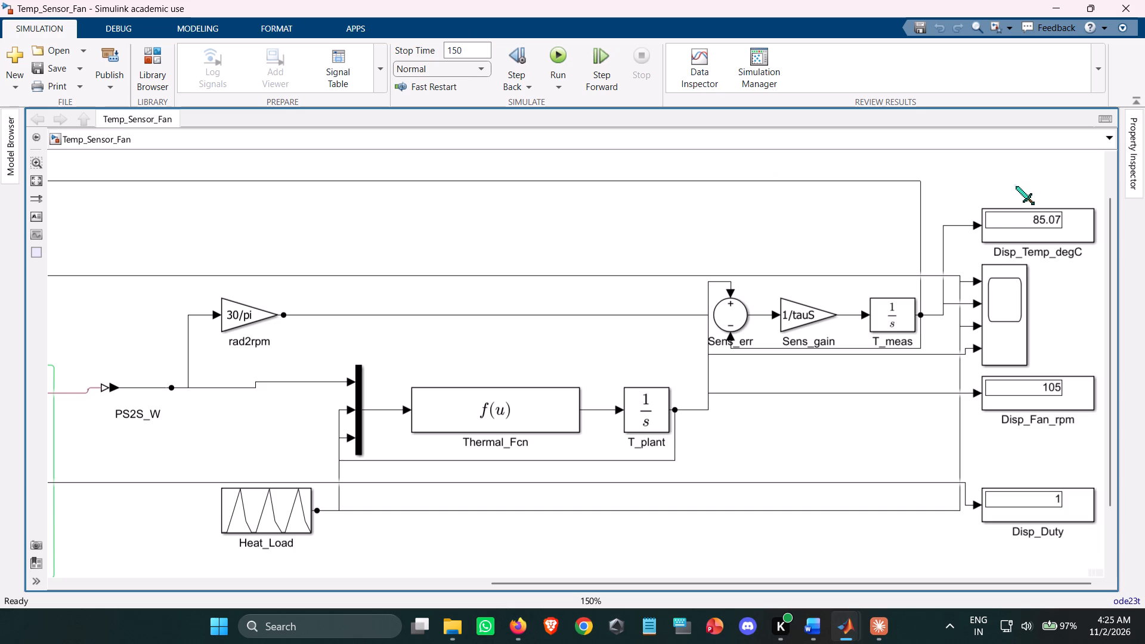
key("Print")
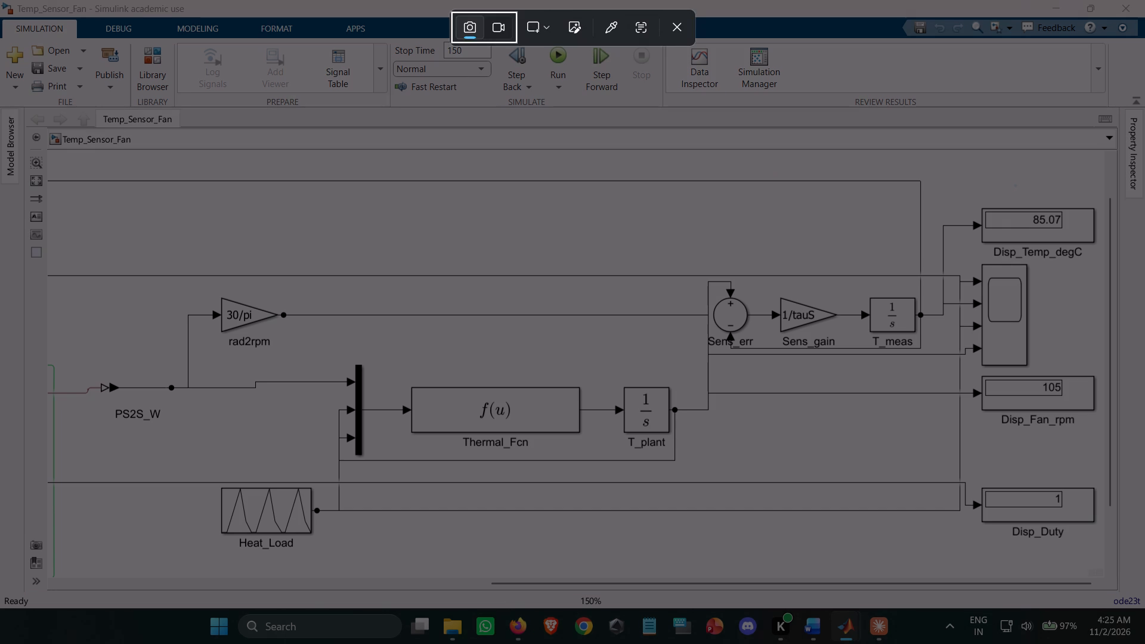
left_click_drag(1101, 196, 1072, 229)
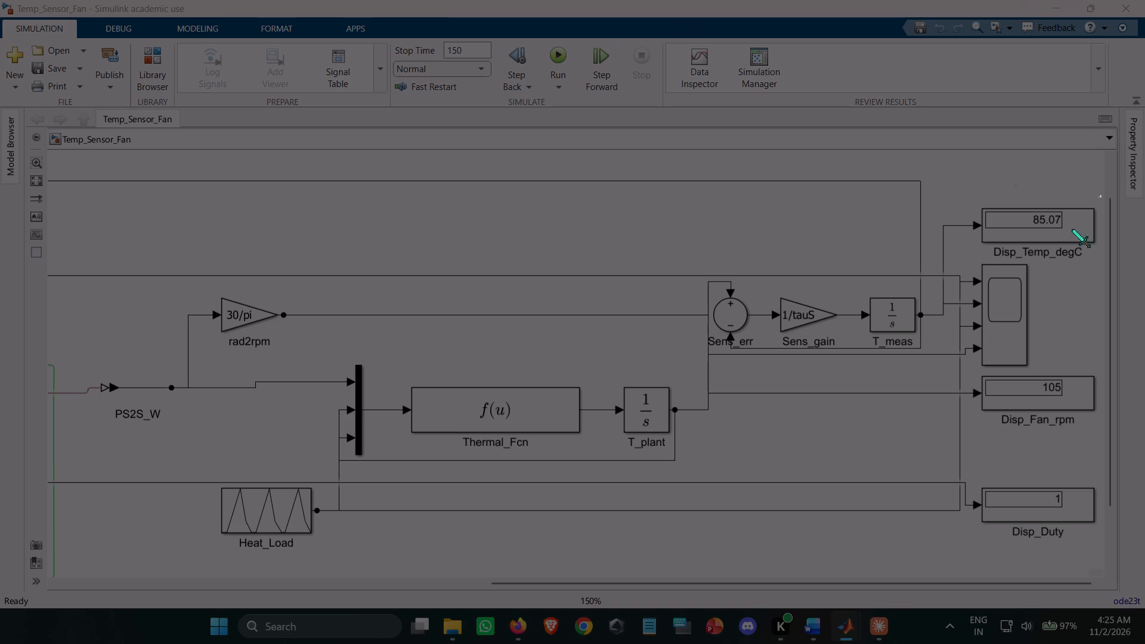
left_click_drag(1072, 229, 932, 515)
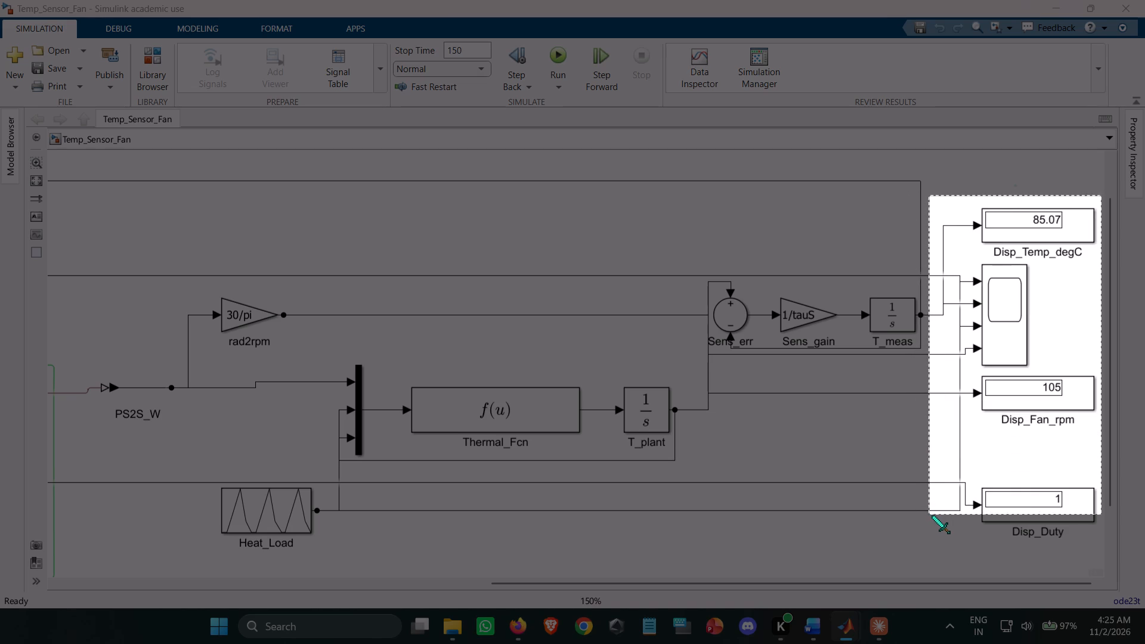
left_click_drag(932, 515, 960, 549)
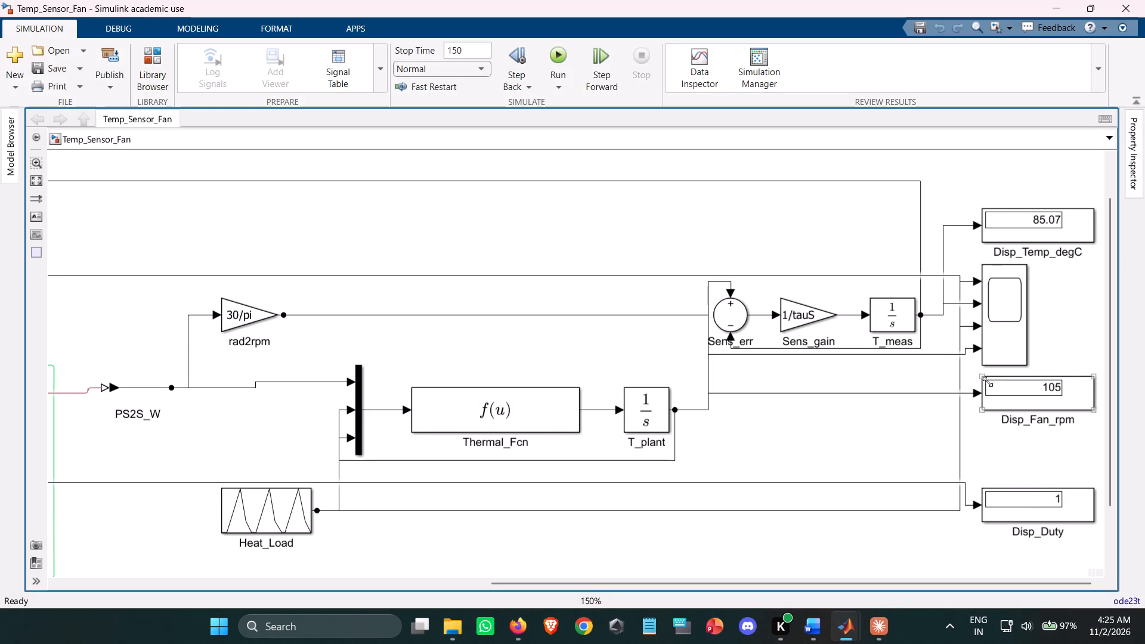
Open the Scope block in an enlarged window, examine its signal traces near the end of the simulation, and close it.
double_click(1001, 329)
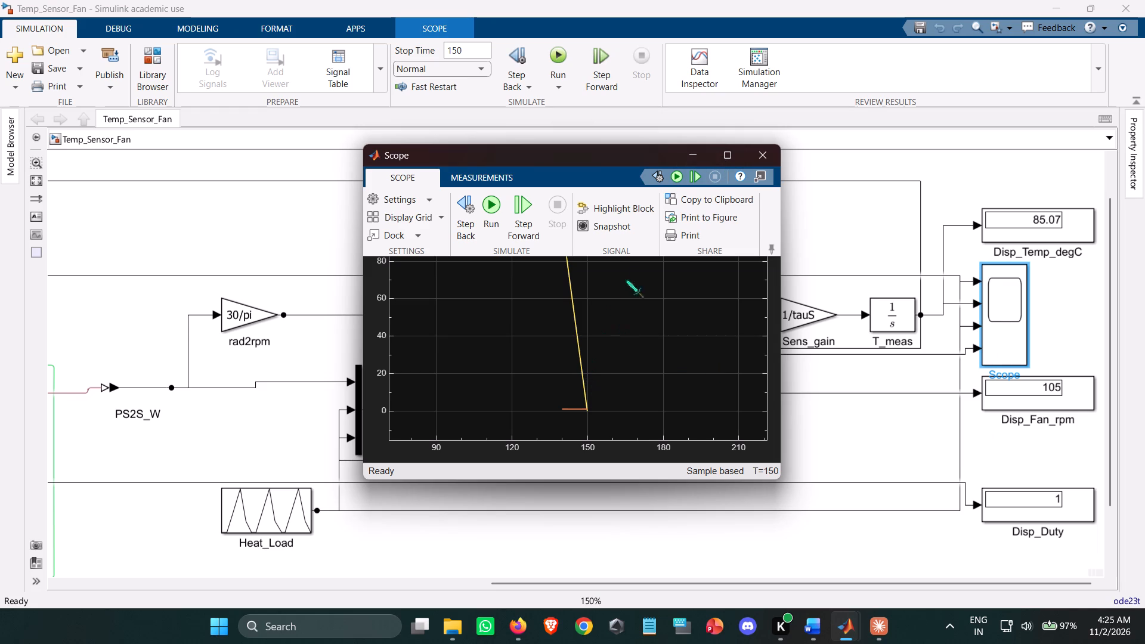
left_click_drag(777, 480, 780, 483)
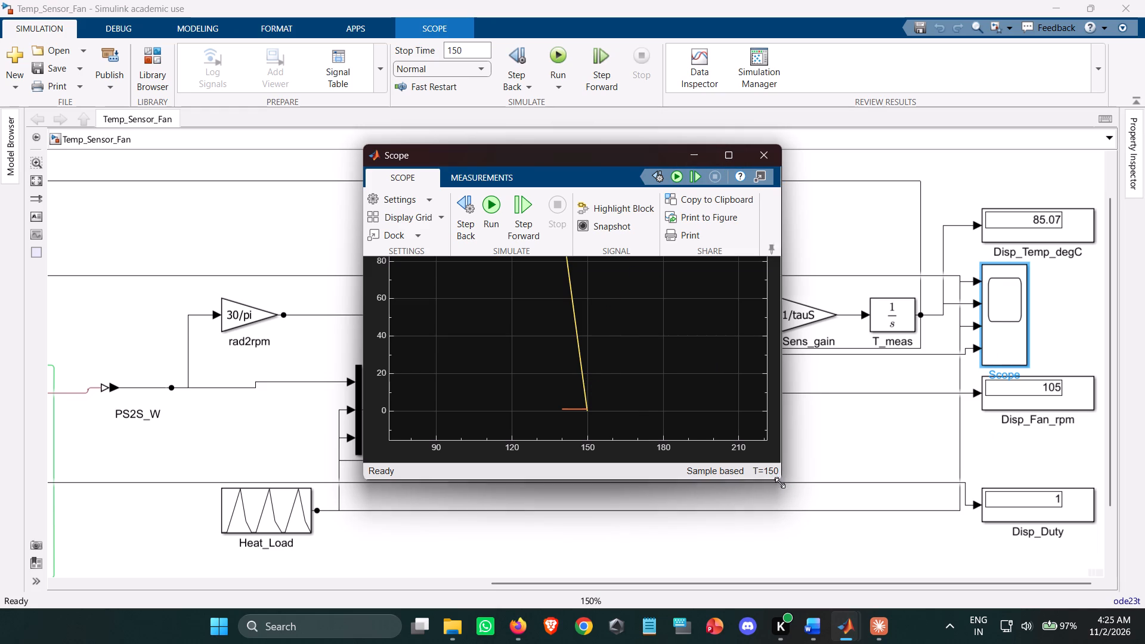
left_click_drag(780, 483, 976, 608)
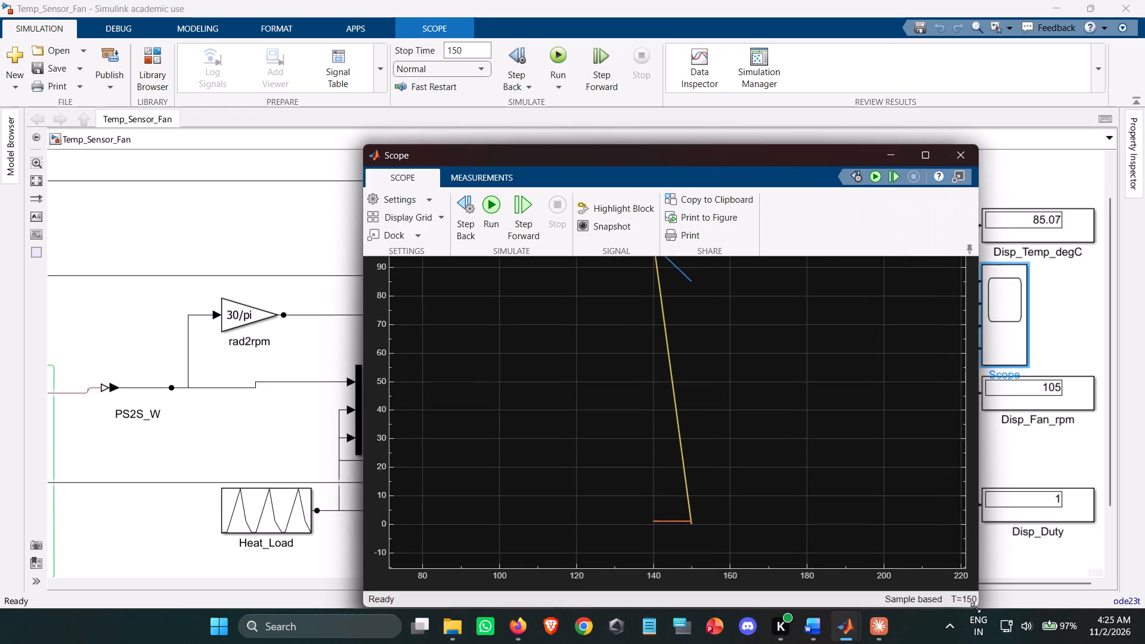
left_click_drag(976, 608, 923, 549)
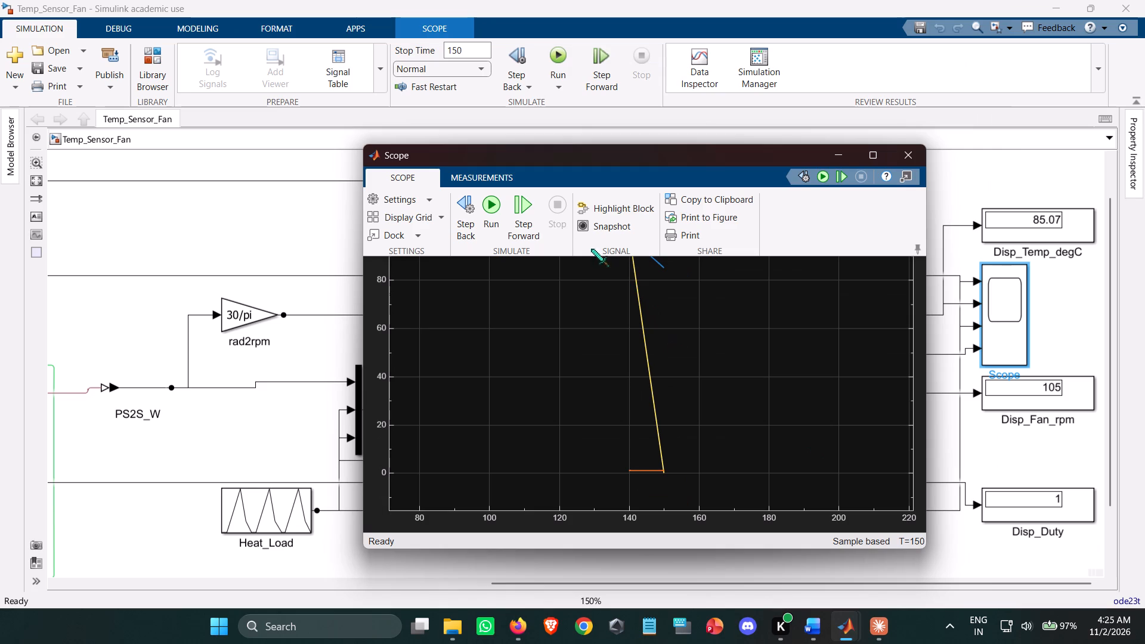
left_click(912, 248)
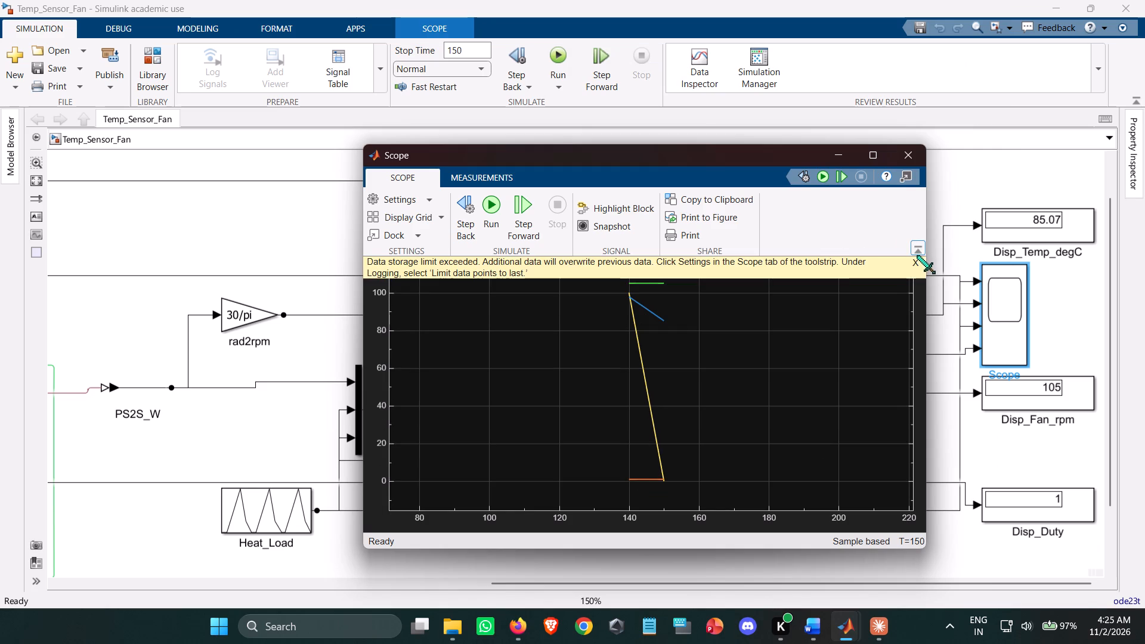
left_click(916, 265)
left_click(765, 394)
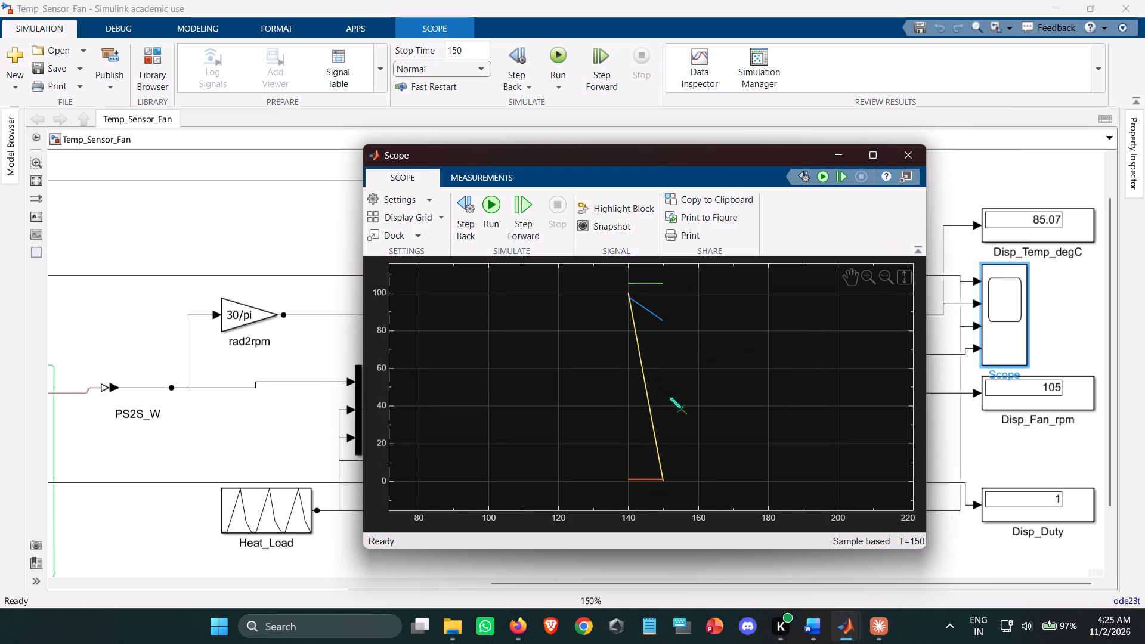
left_click_drag(577, 436, 448, 430)
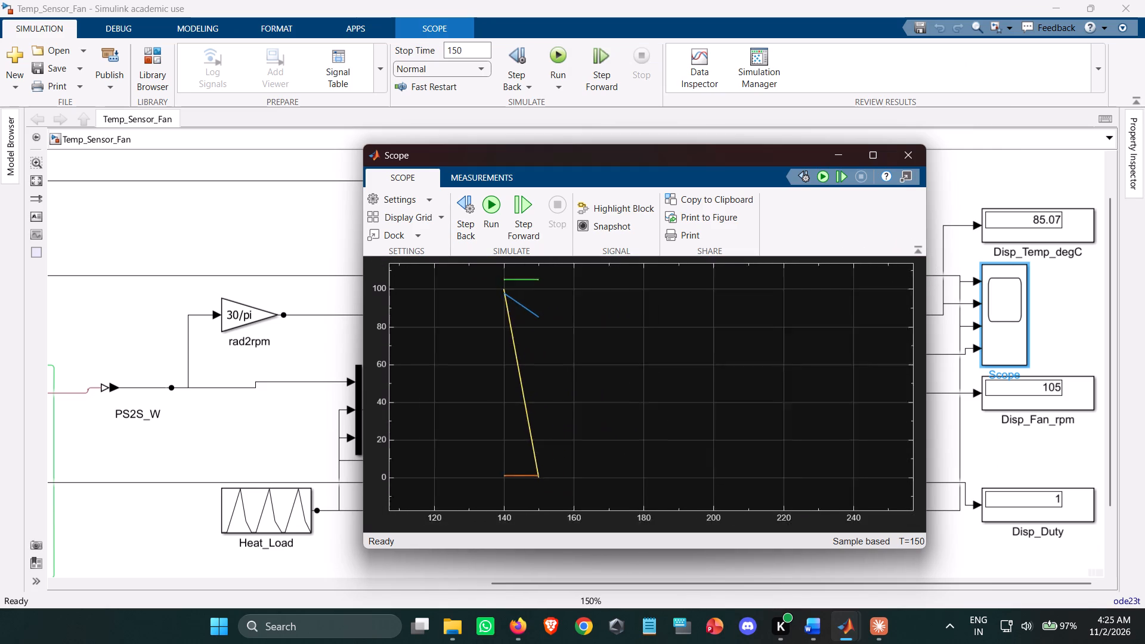
left_click_drag(448, 430, 339, 465)
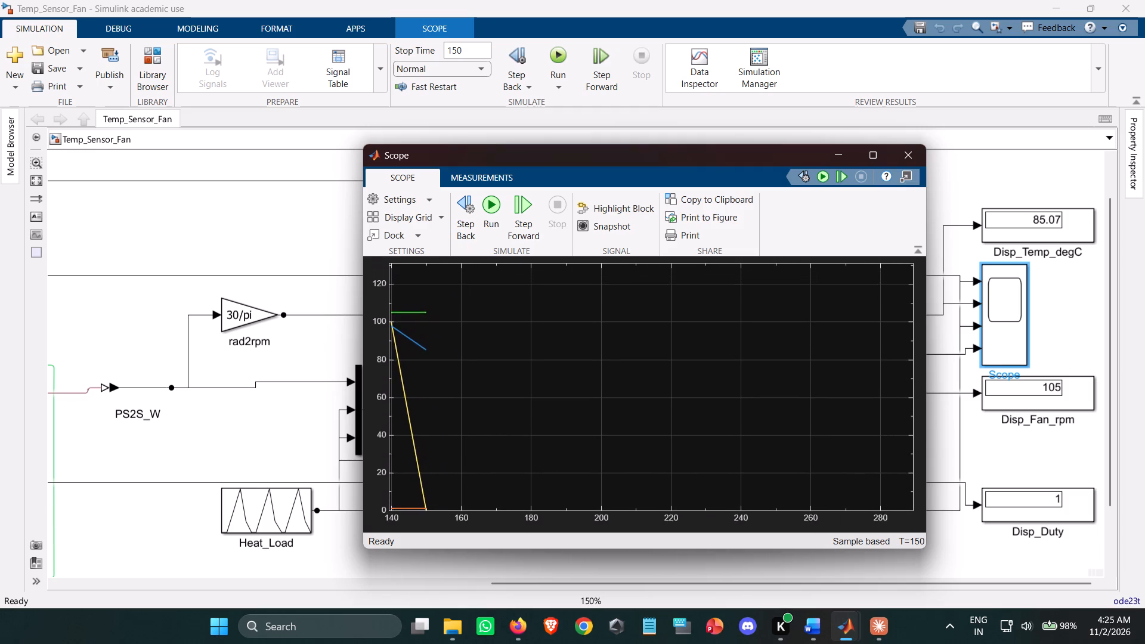
left_click_drag(339, 465, 338, 463)
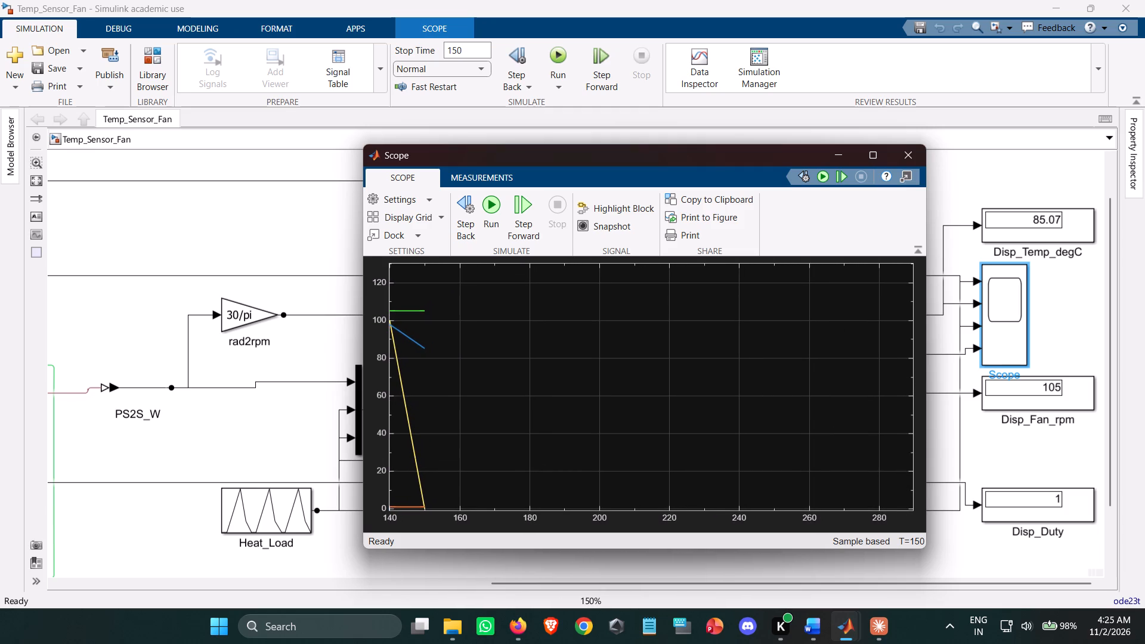
left_click_drag(338, 463, 342, 460)
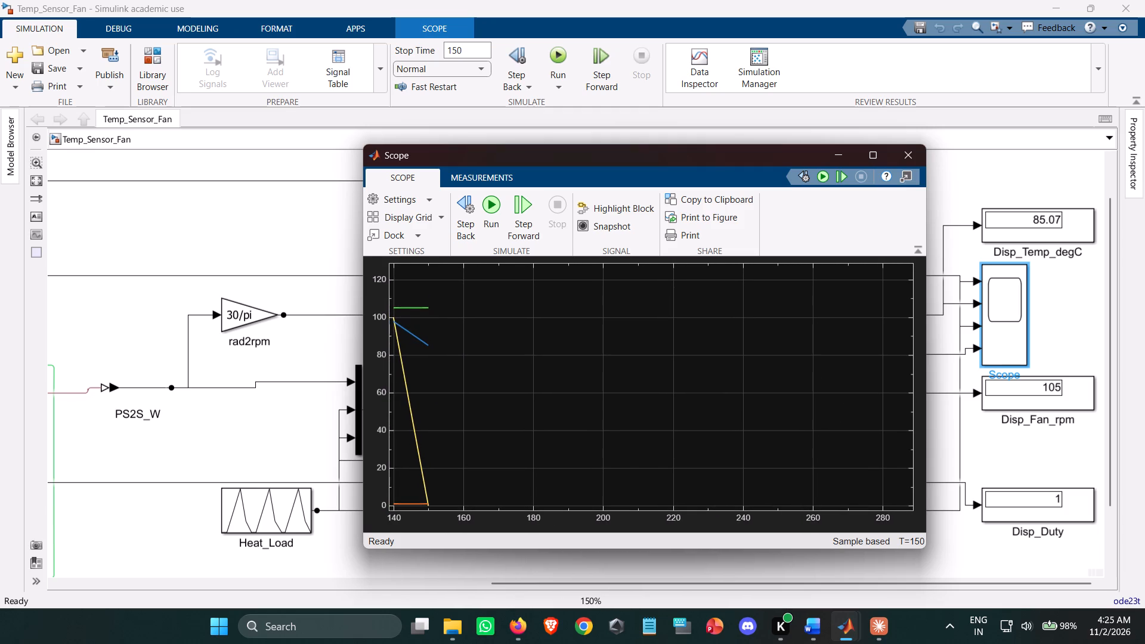
left_click_drag(342, 460, 341, 463)
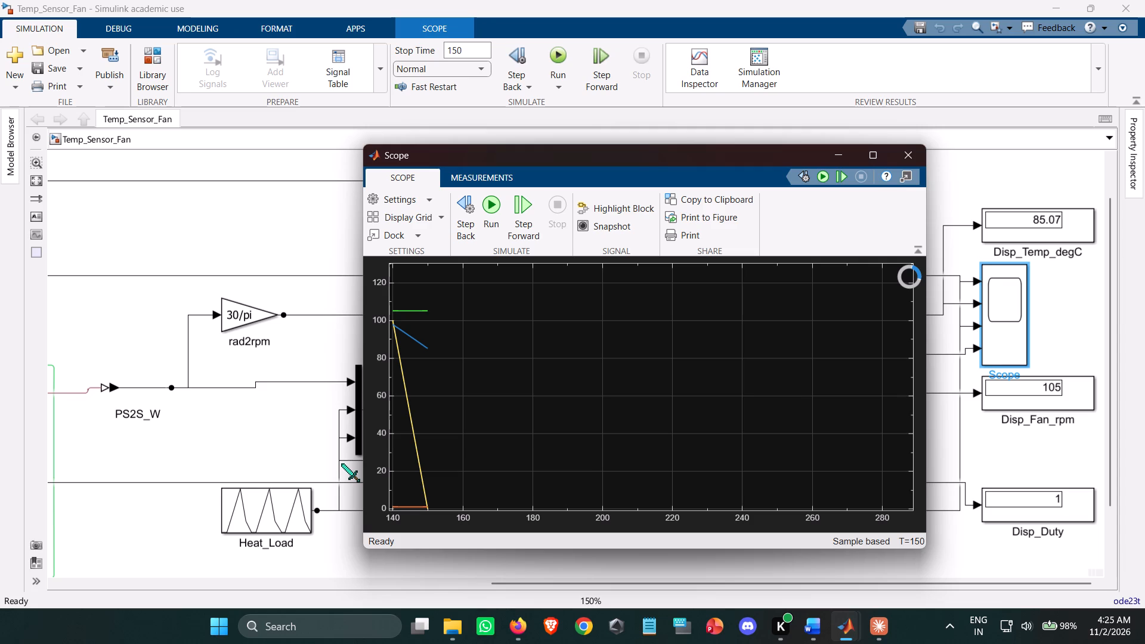
left_click(907, 158)
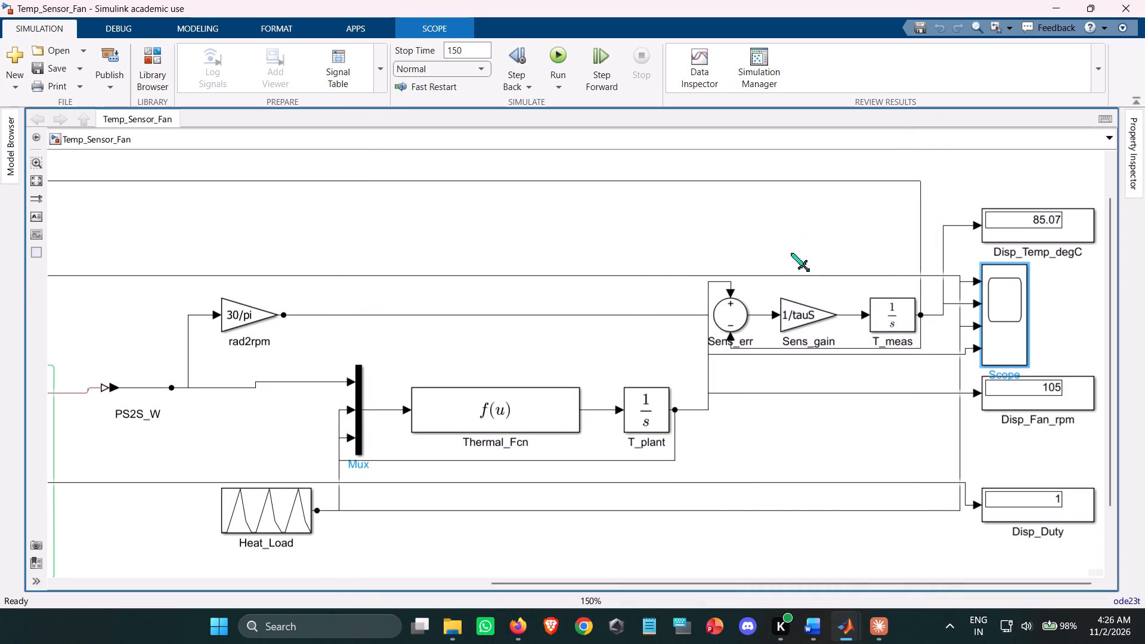
Switch to the report in Word and look through its sections and tables for a place to insert the model screenshot.
left_click(728, 456)
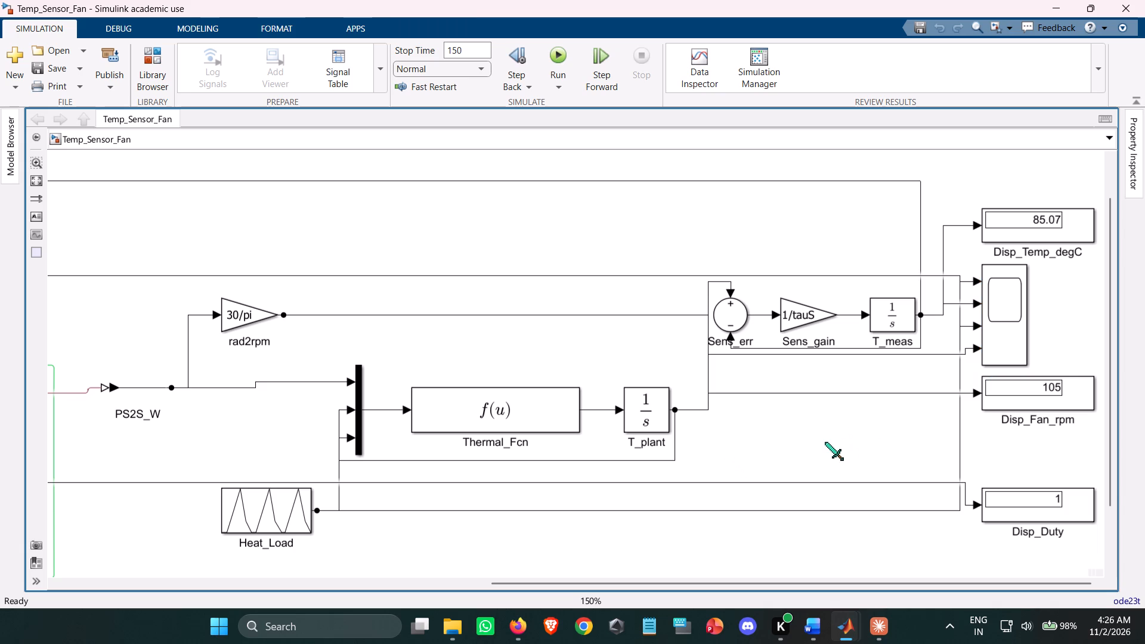
left_click(819, 546)
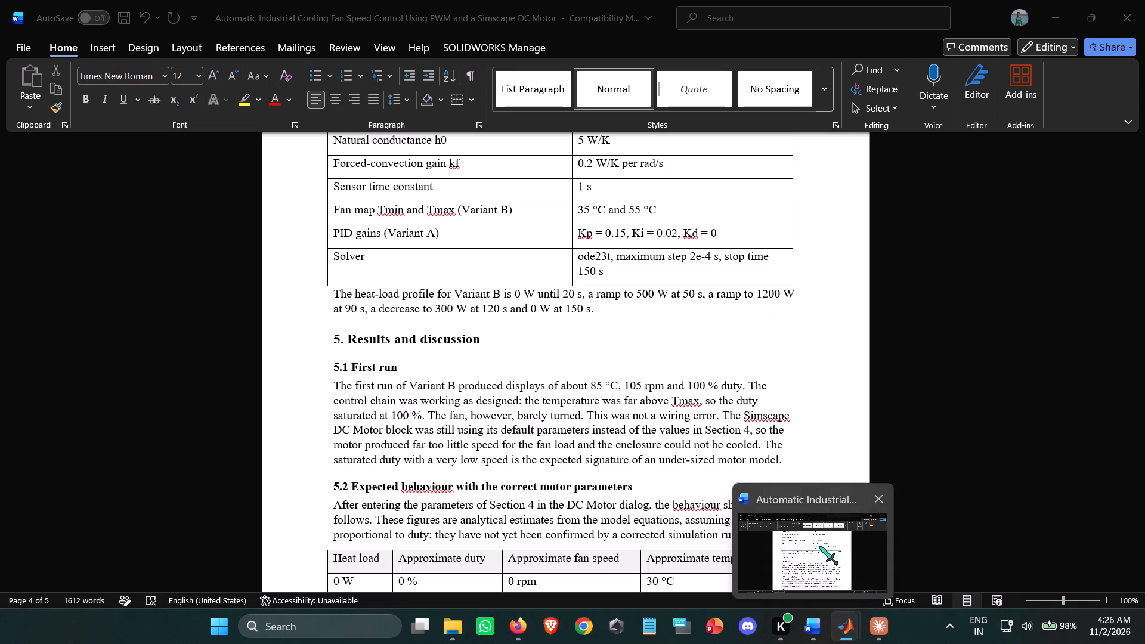
scroll(573, 348, "down", 2)
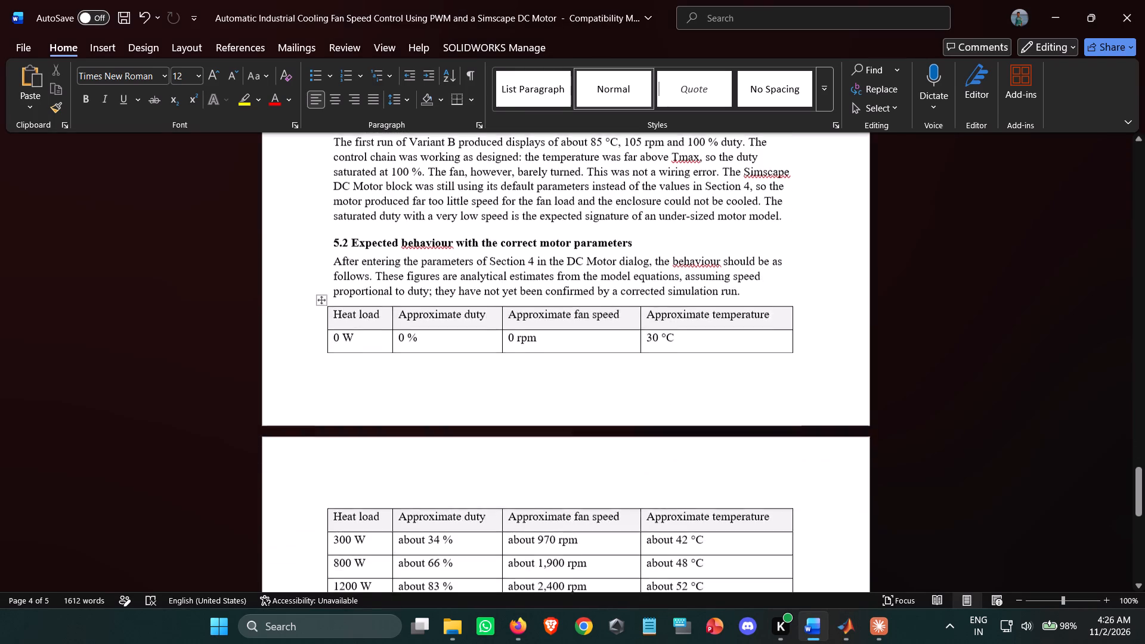
scroll(573, 348, "down", 4)
scroll(573, 348, "up", 3)
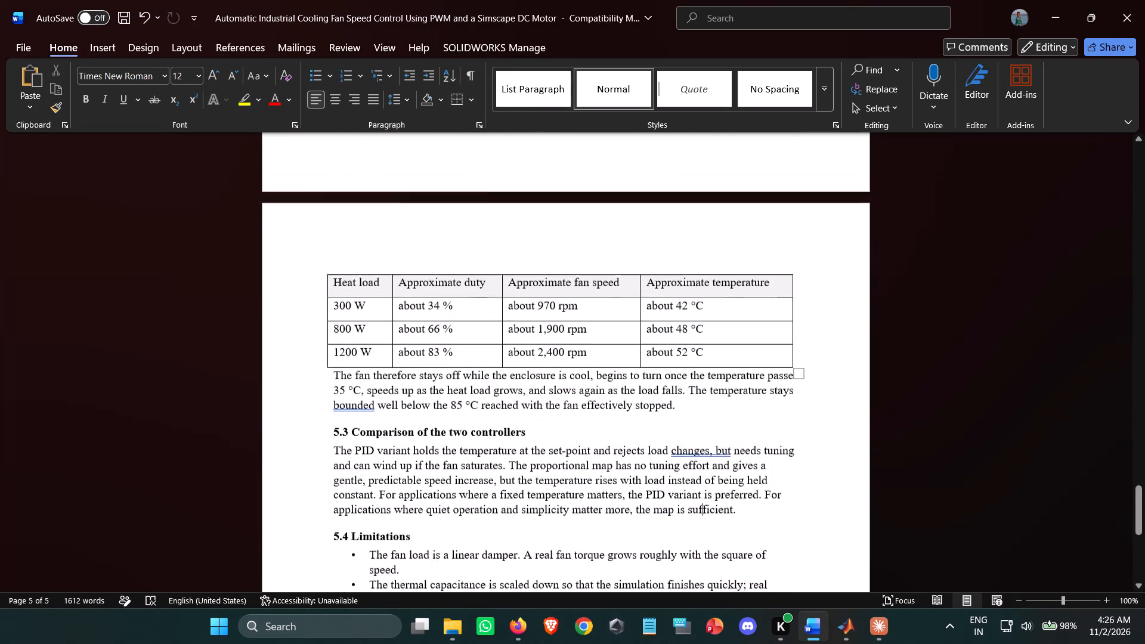
scroll(573, 348, "up", 14)
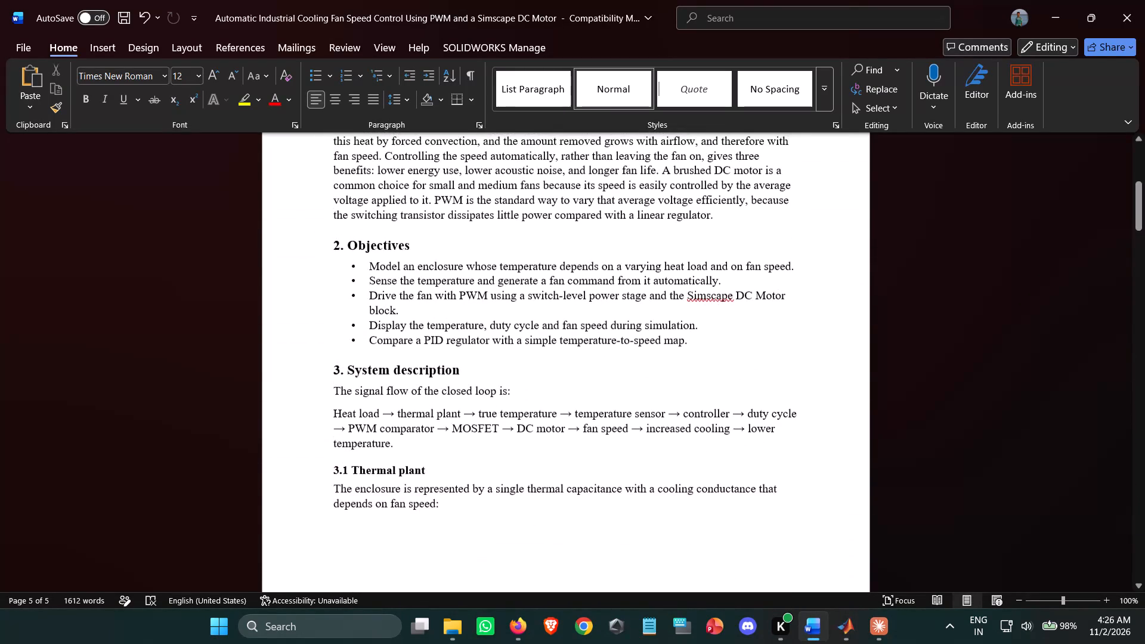
scroll(573, 348, "down", 4)
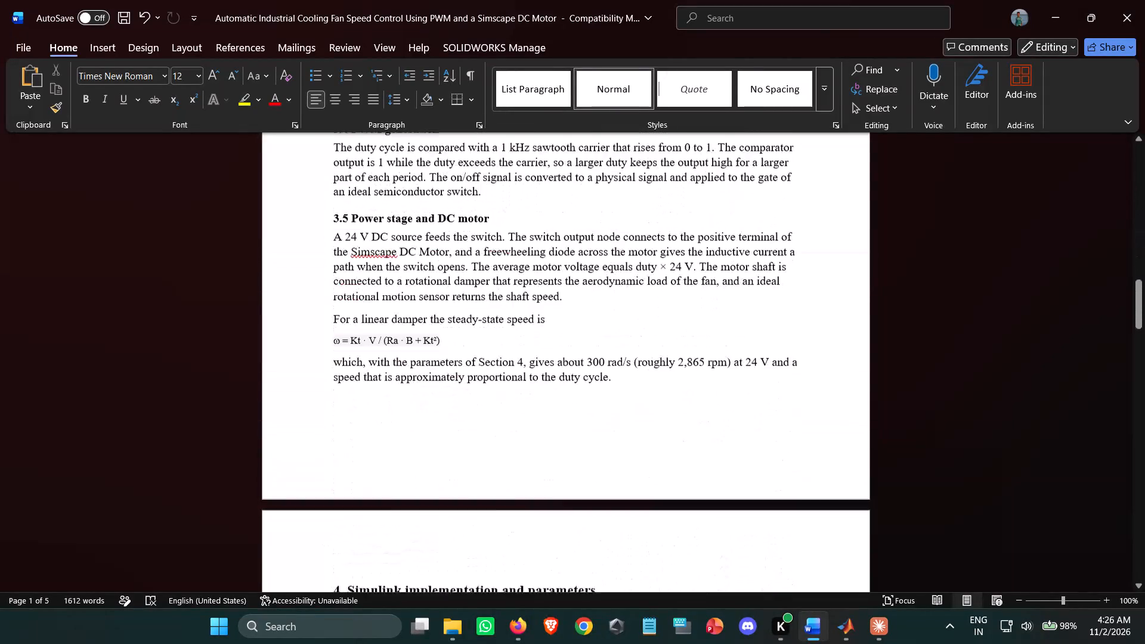
scroll(573, 348, "down", 4)
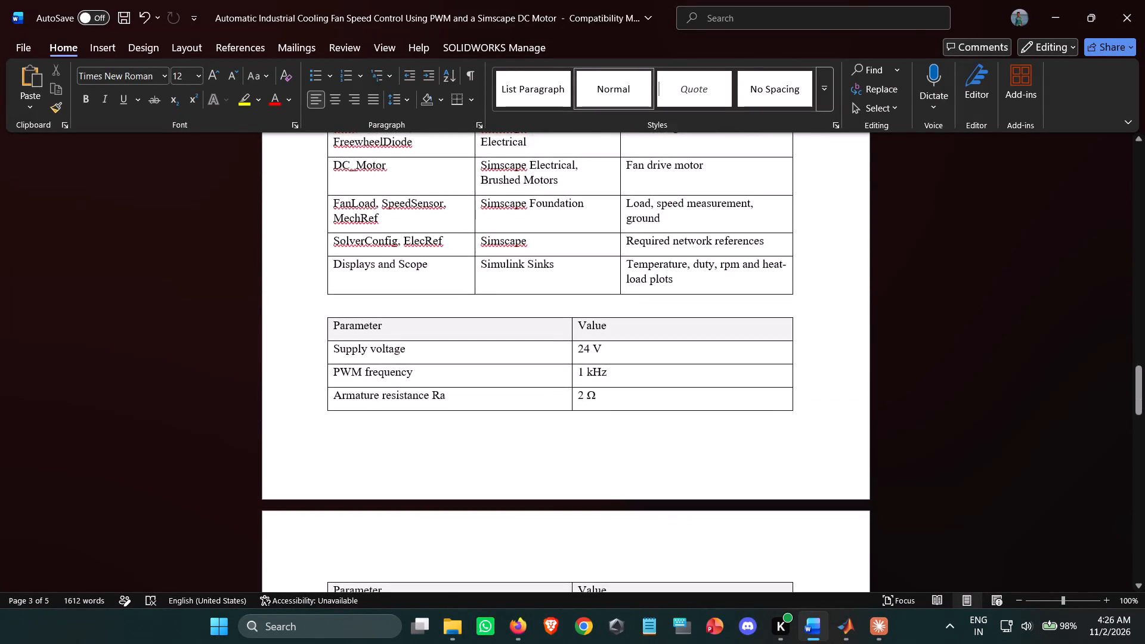
scroll(573, 348, "down", 3)
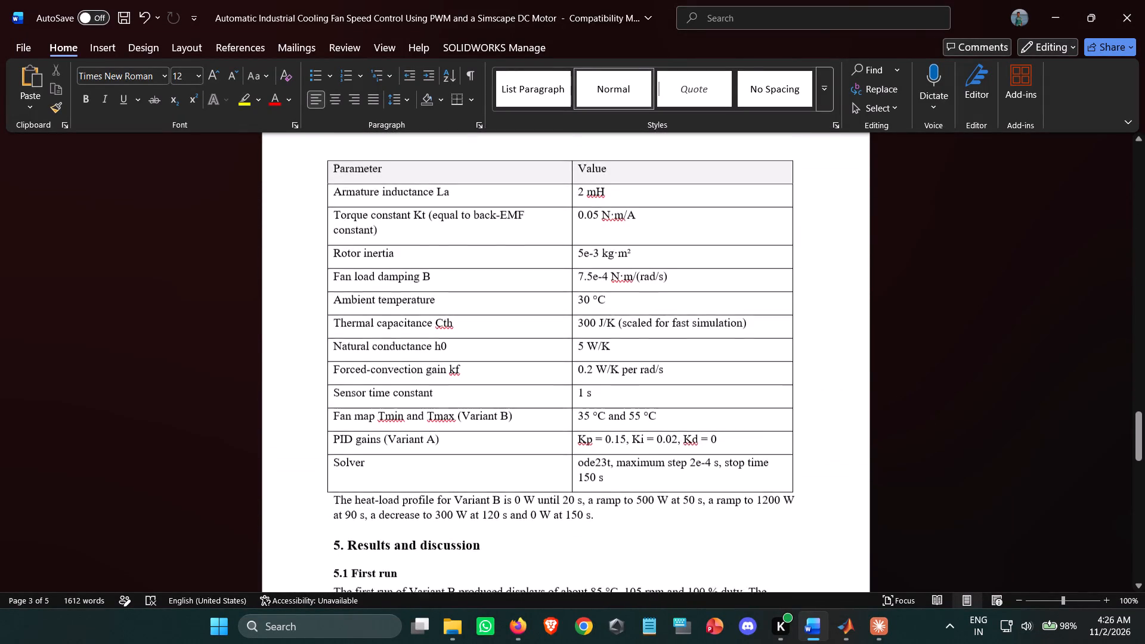
scroll(573, 348, "down", 1)
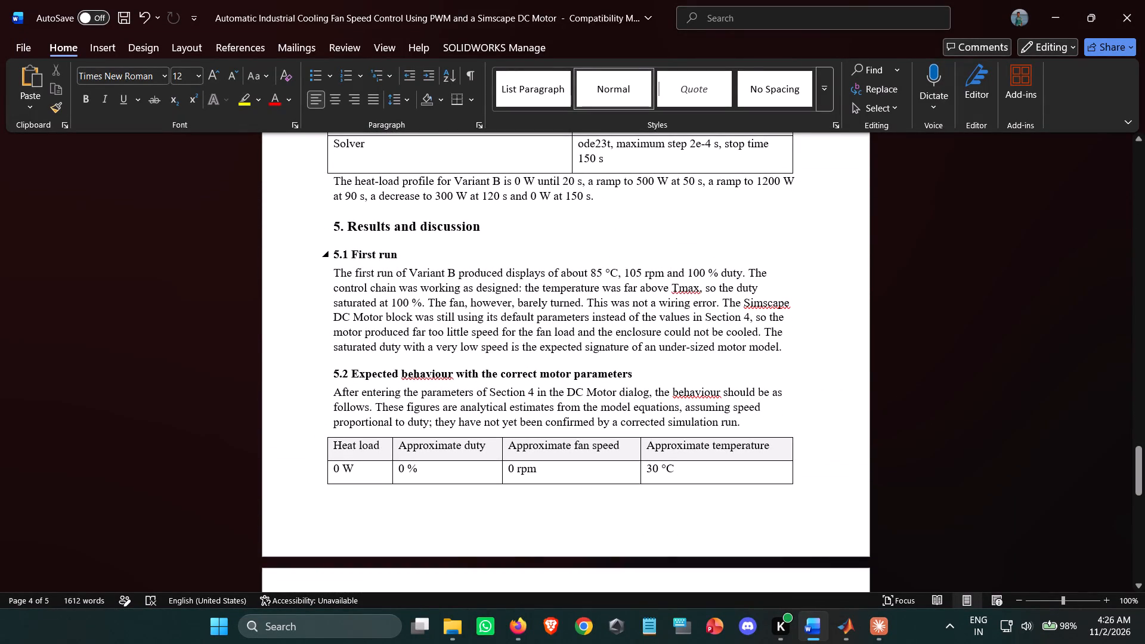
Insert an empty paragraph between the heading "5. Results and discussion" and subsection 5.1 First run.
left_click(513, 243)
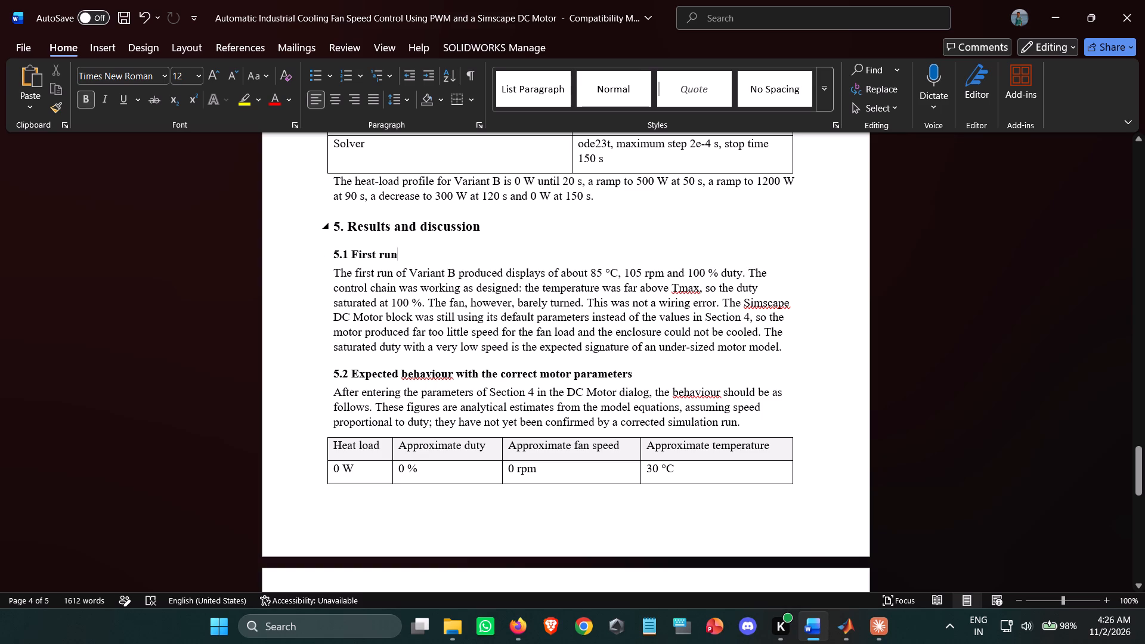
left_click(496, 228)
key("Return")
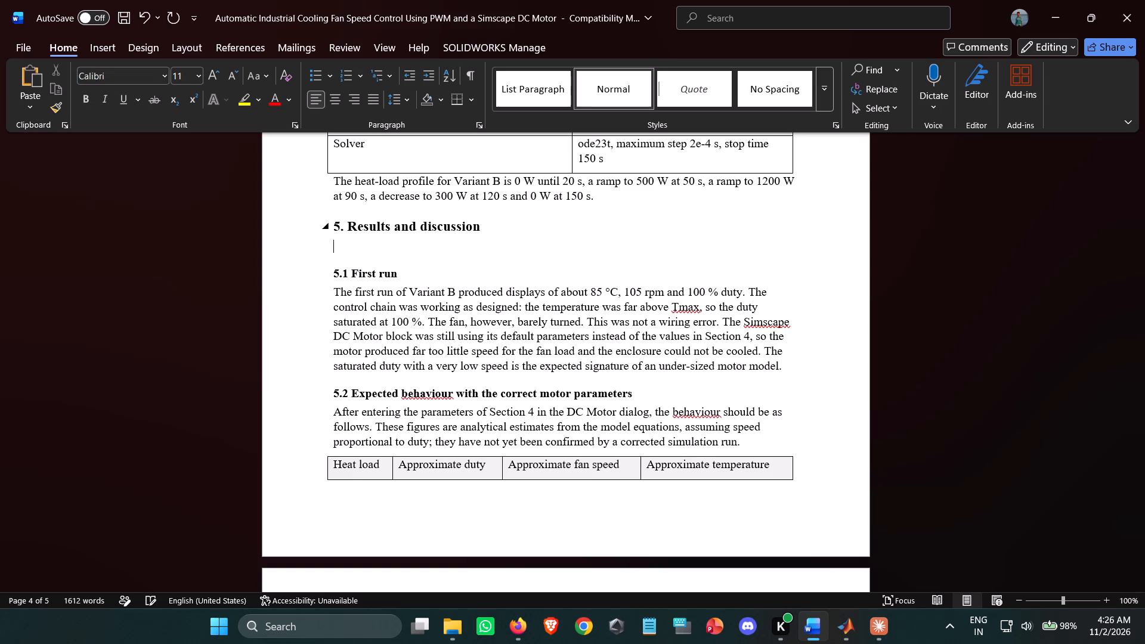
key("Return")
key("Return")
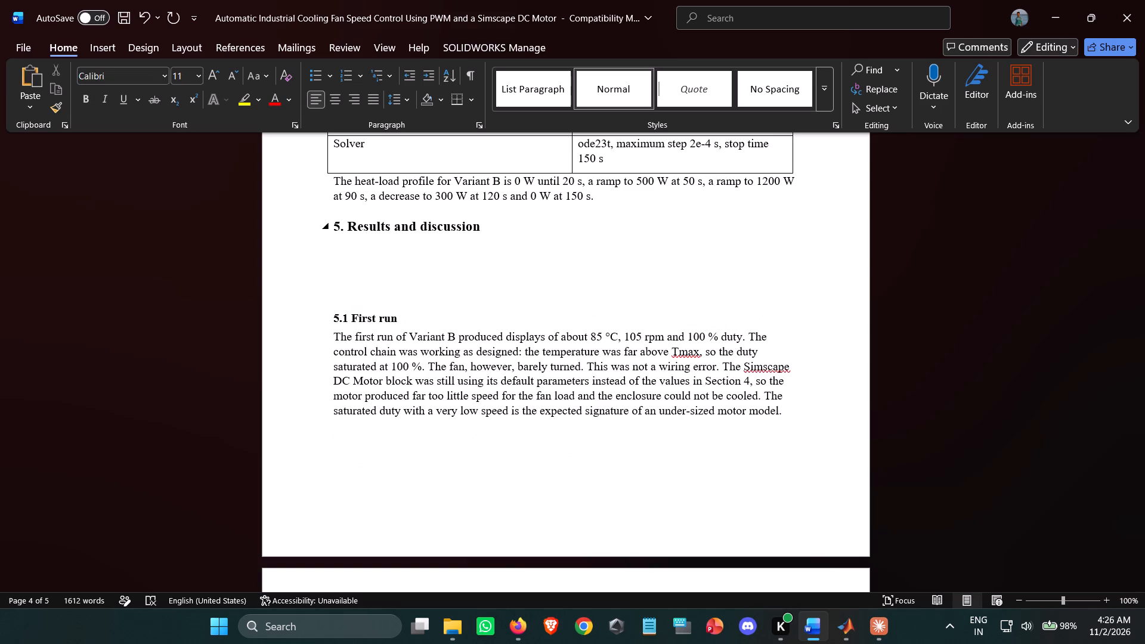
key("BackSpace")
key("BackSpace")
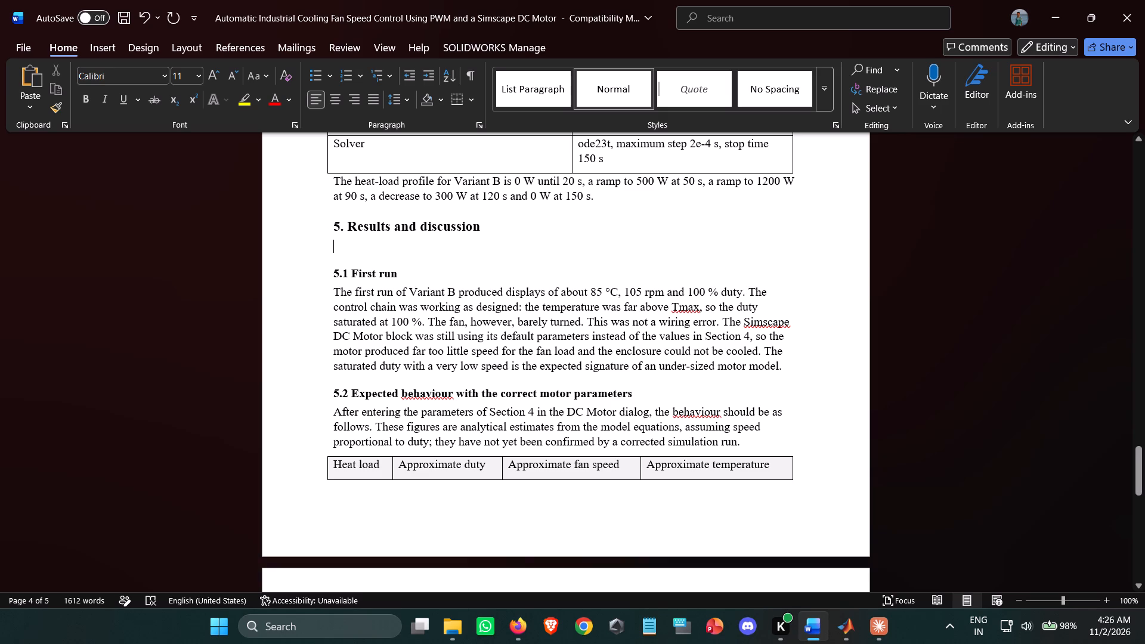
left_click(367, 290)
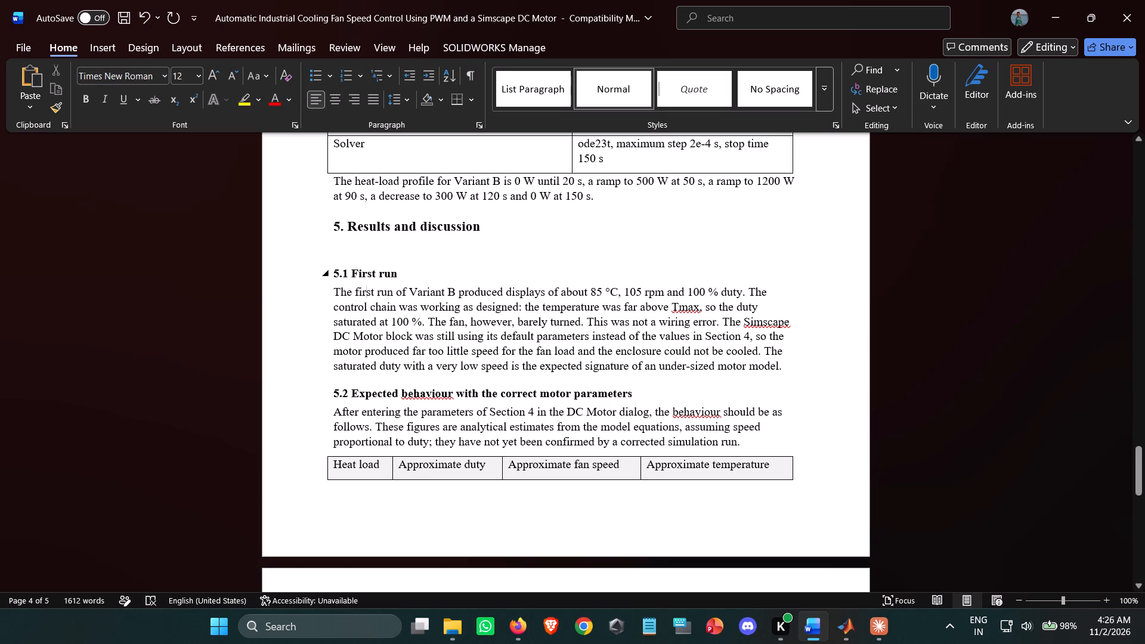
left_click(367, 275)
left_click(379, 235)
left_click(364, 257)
left_click(451, 618)
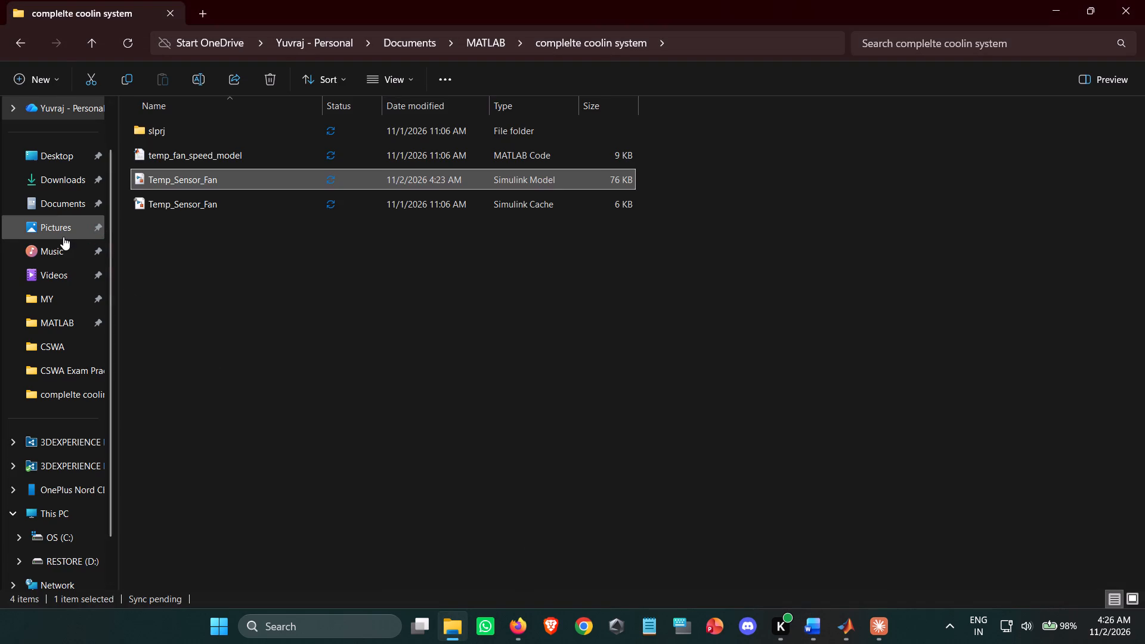
left_click(63, 237)
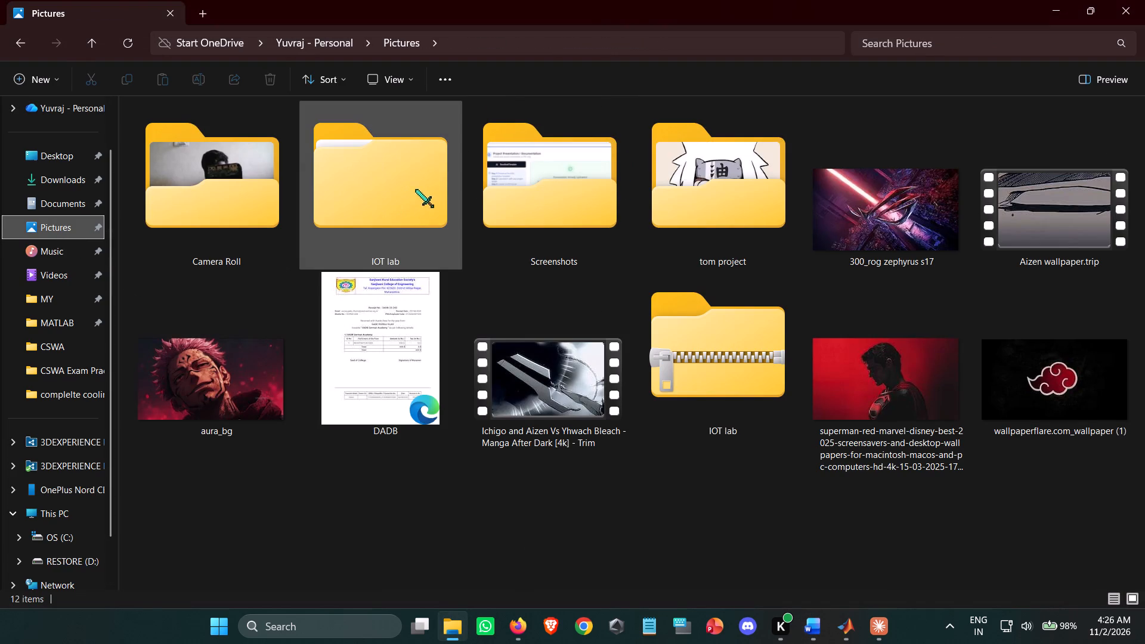
double_click(503, 199)
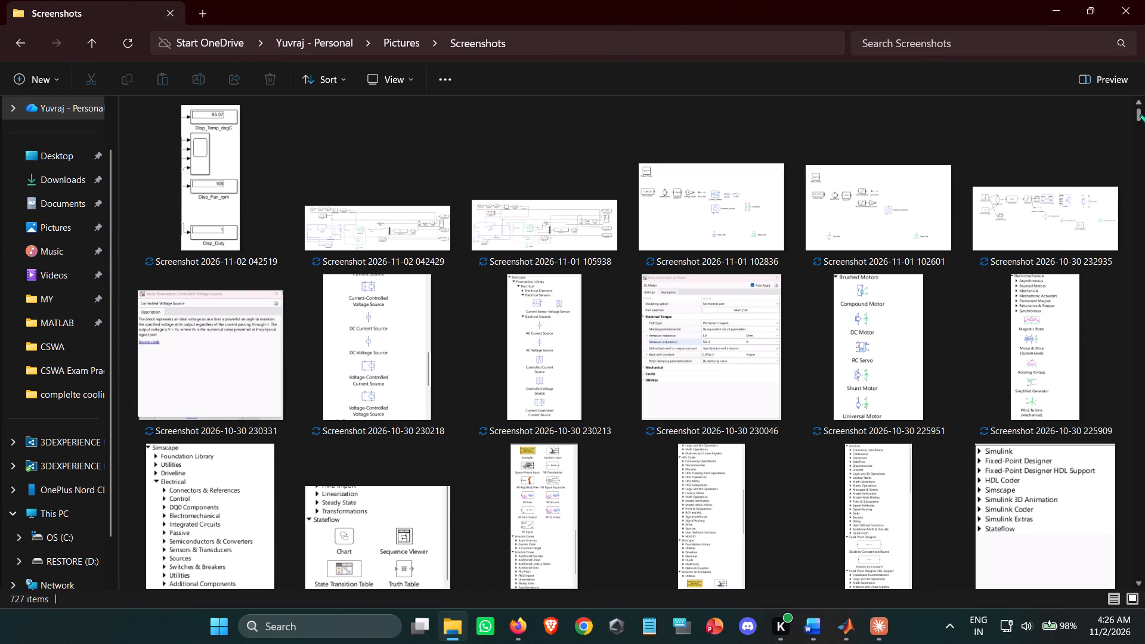
left_click(366, 213)
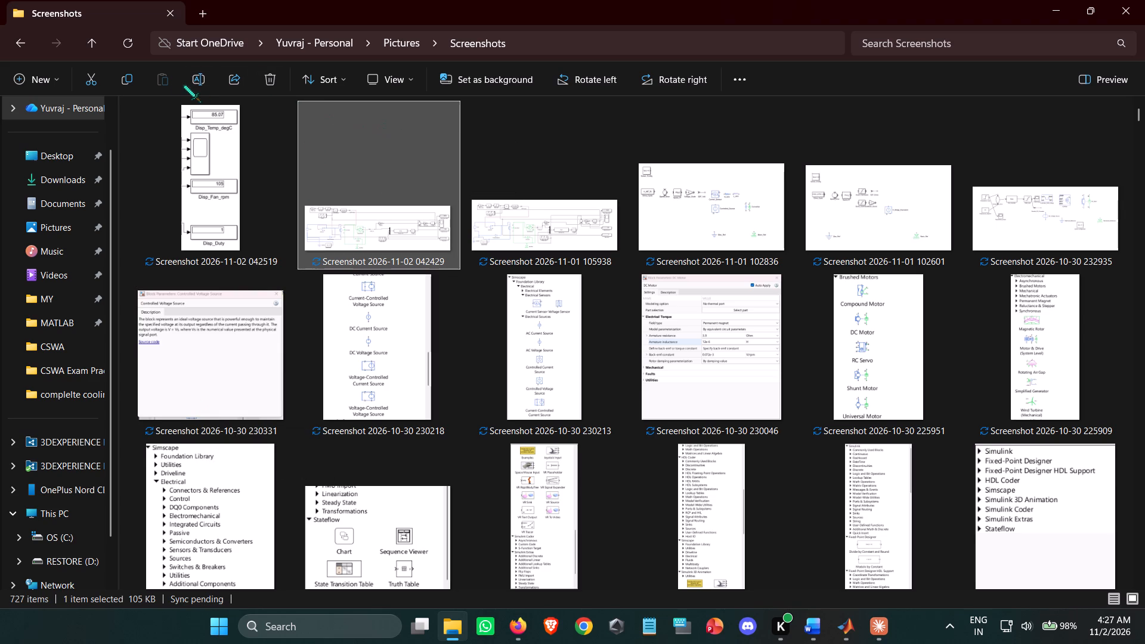
left_click(131, 81)
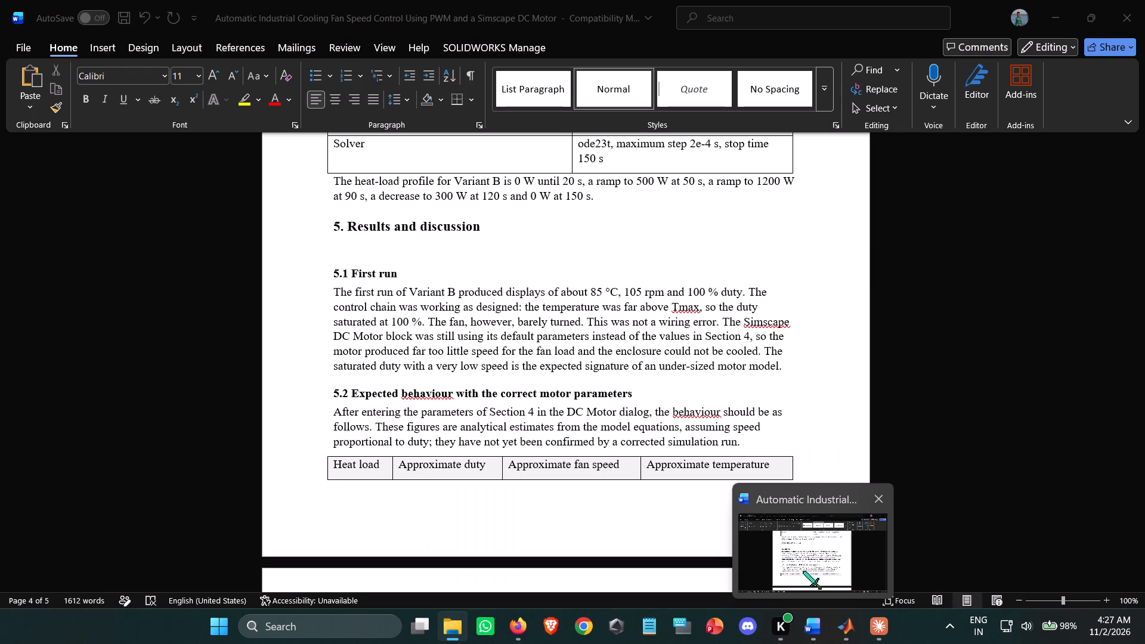
left_click(803, 571)
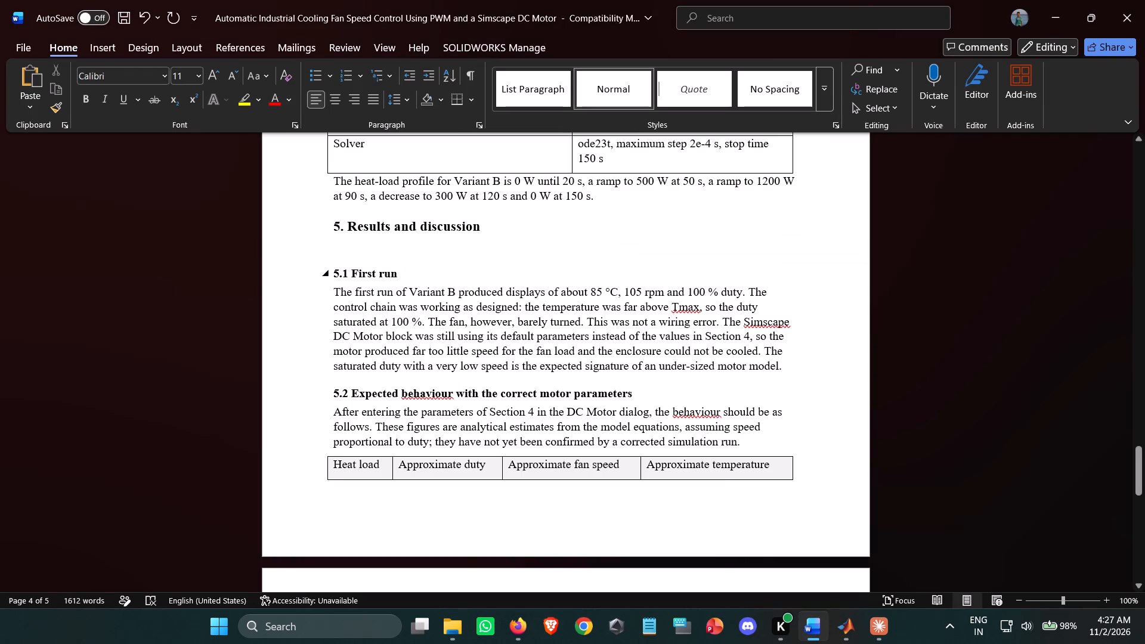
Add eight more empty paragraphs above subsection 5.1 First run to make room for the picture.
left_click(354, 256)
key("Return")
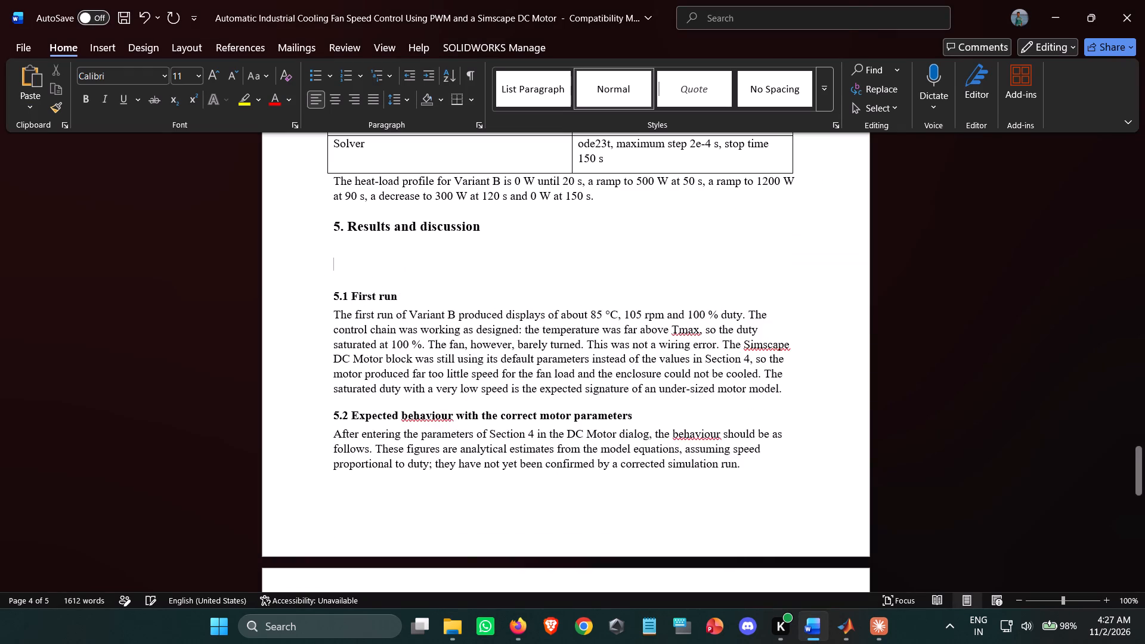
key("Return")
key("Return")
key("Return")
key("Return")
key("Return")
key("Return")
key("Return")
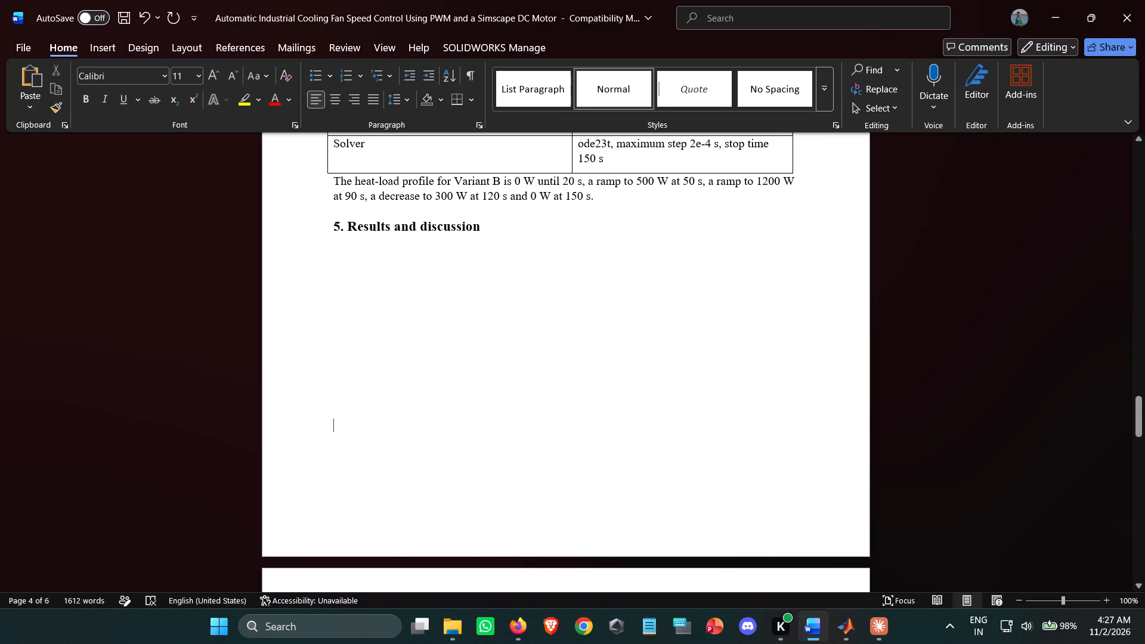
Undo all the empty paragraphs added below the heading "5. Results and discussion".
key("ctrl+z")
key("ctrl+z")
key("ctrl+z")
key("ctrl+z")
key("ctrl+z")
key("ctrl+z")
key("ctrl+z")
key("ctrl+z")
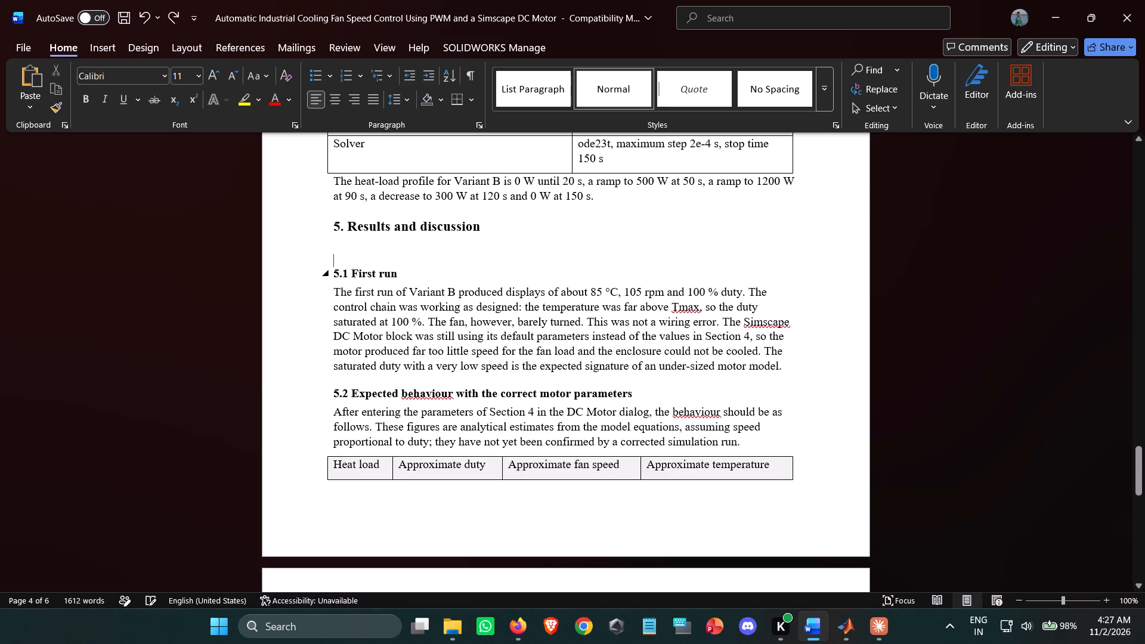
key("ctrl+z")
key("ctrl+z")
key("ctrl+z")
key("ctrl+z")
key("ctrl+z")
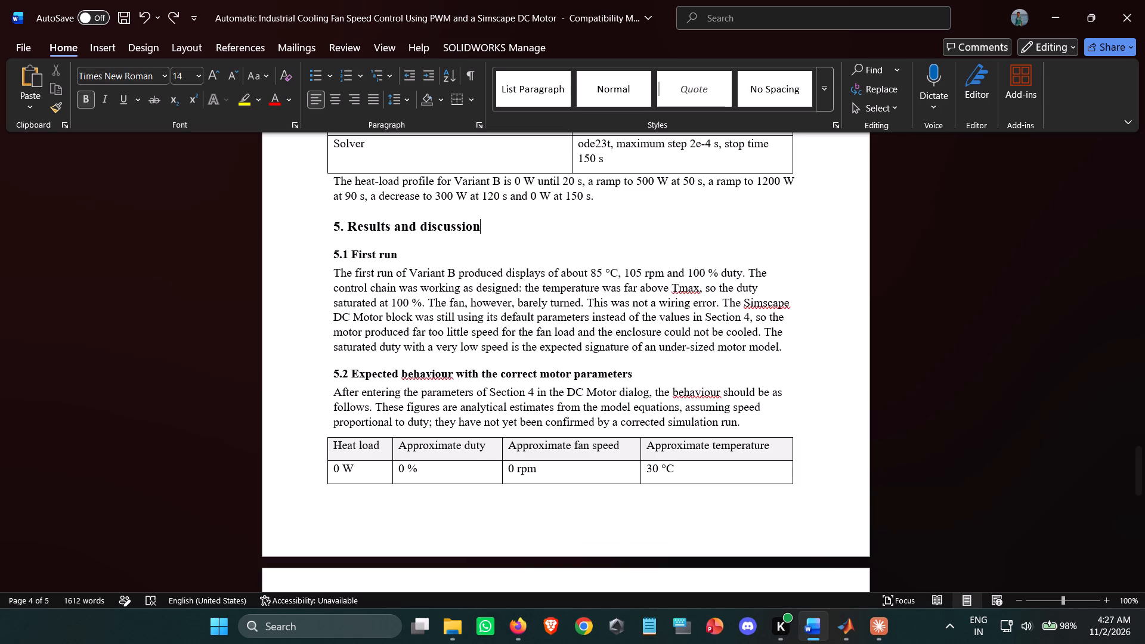
Paste the copied block diagram screenshot into a new paragraph below the heading "5. Results and discussion".
key("Return")
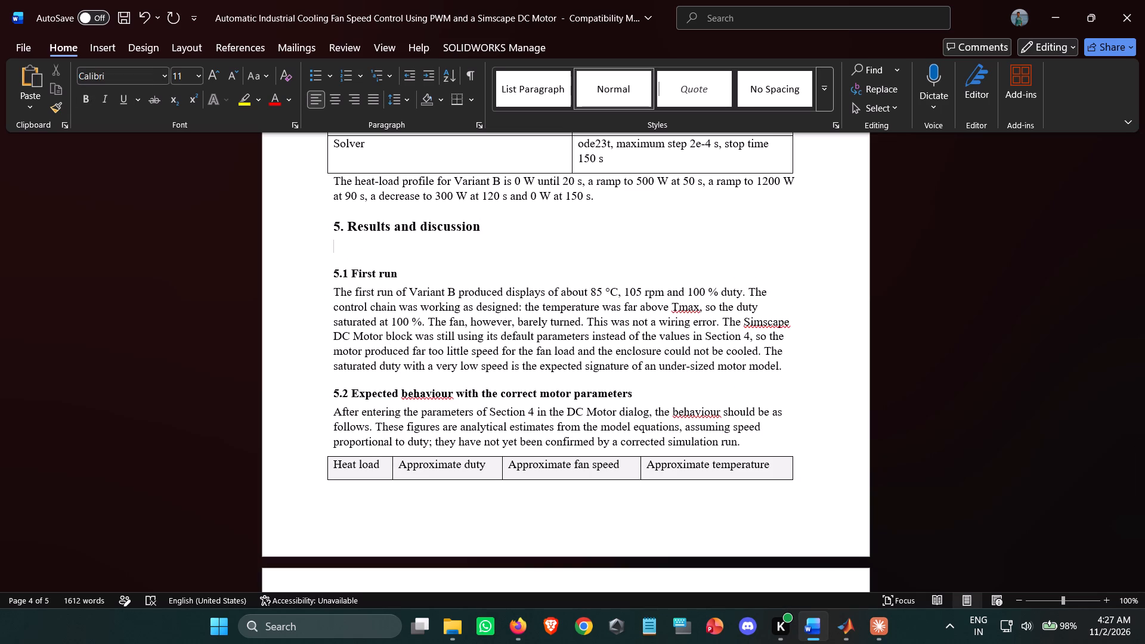
key("ctrl+v")
Enlarge the block diagram picture, stretching its height to fill more of the page and making it slightly wider than the text column.
left_click(487, 314)
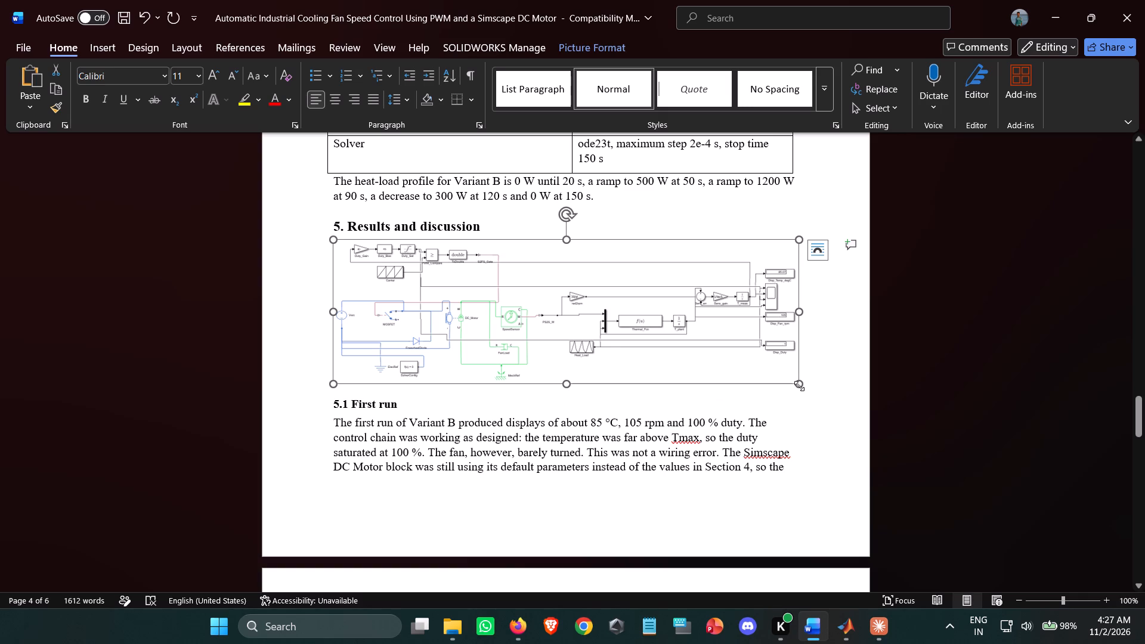
left_click_drag(799, 386, 802, 397)
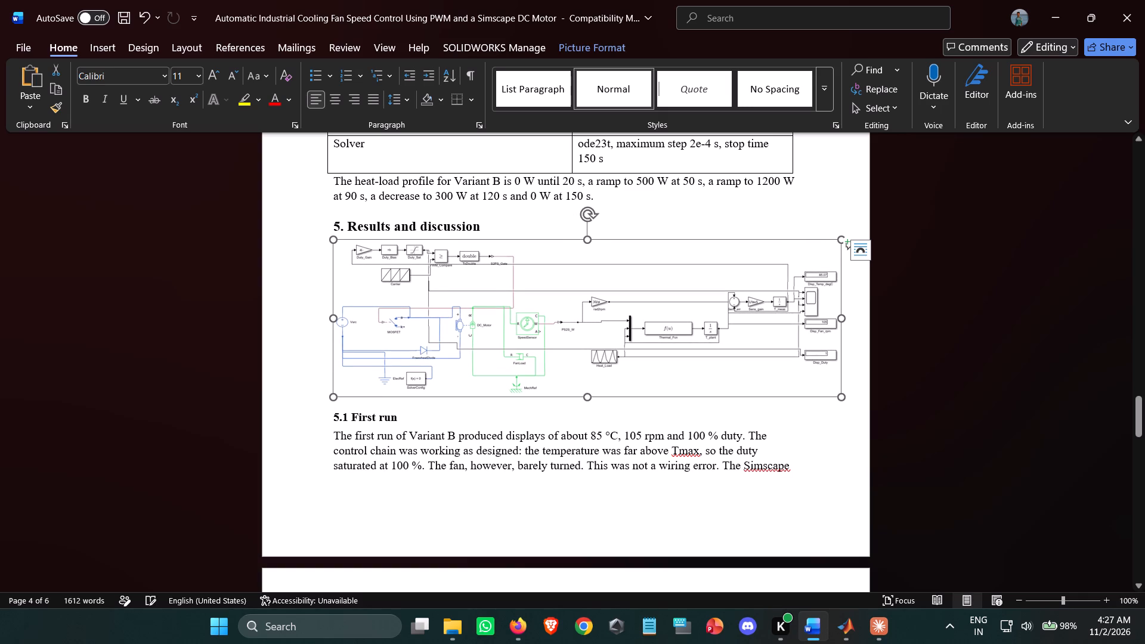
left_click_drag(590, 283, 573, 307)
left_click_drag(586, 398, 586, 428)
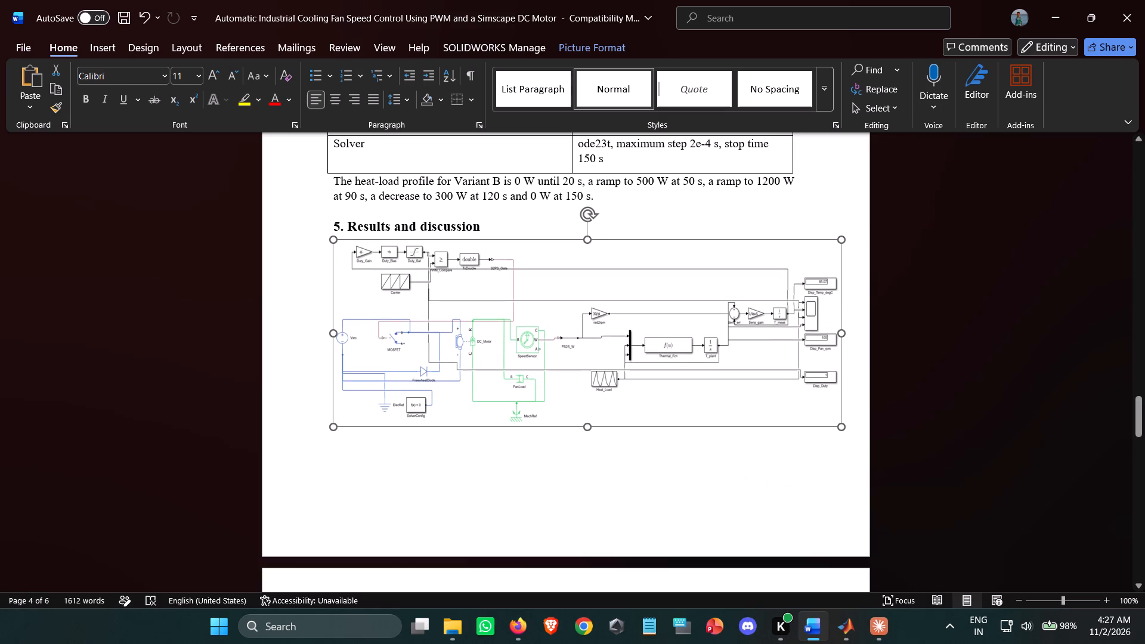
left_click_drag(586, 428, 585, 484)
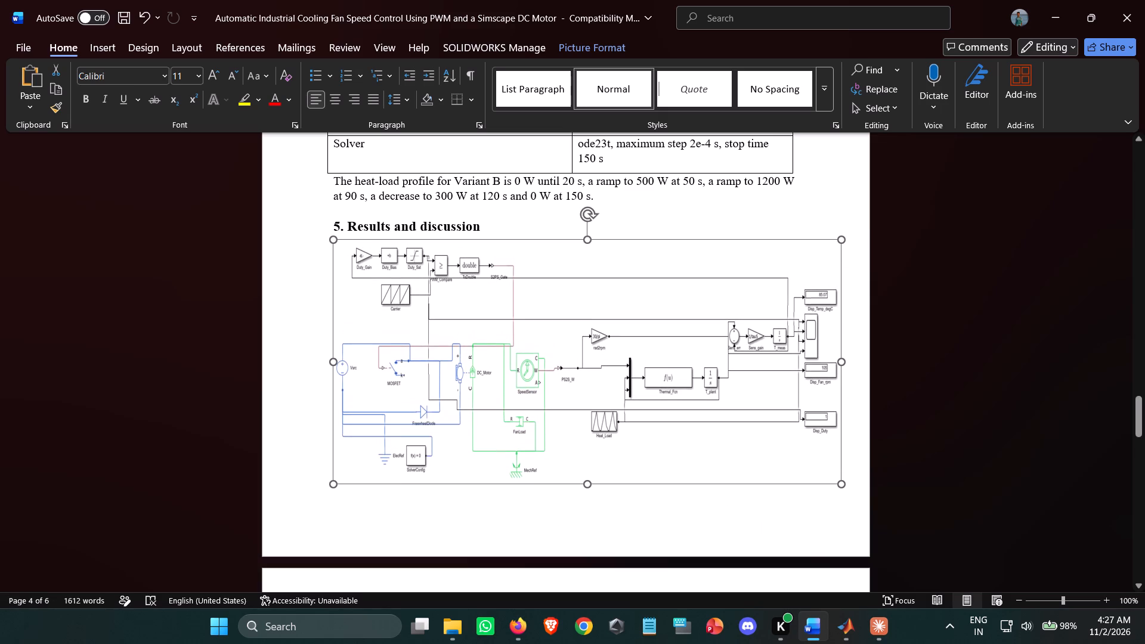
left_click_drag(585, 484, 585, 470)
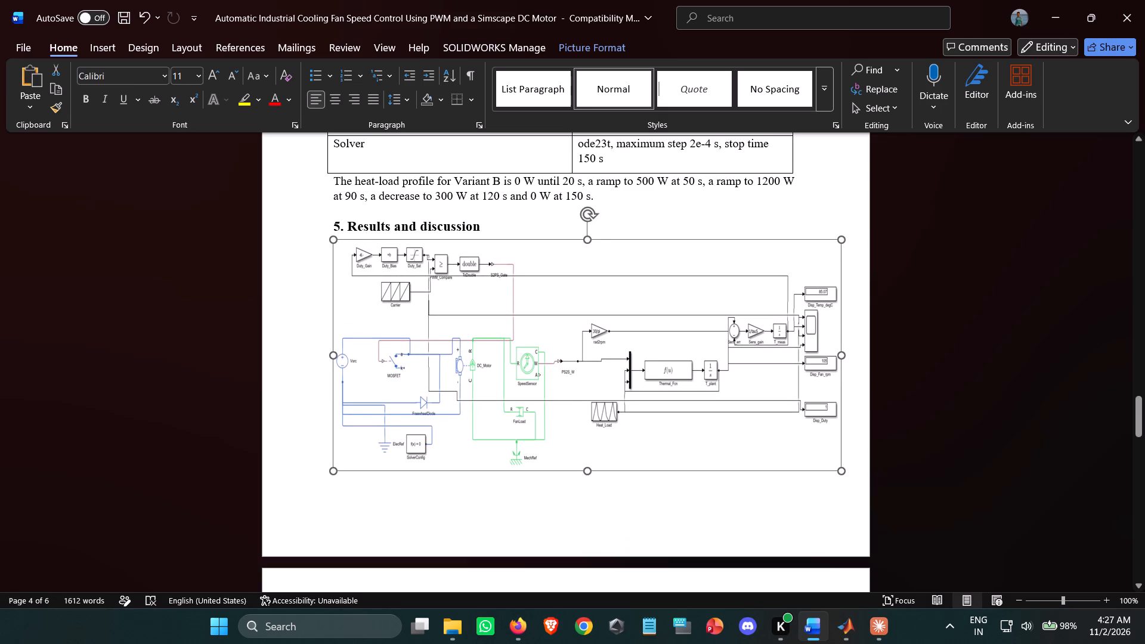
left_click(921, 357)
left_click(711, 377)
left_click_drag(841, 355, 825, 358)
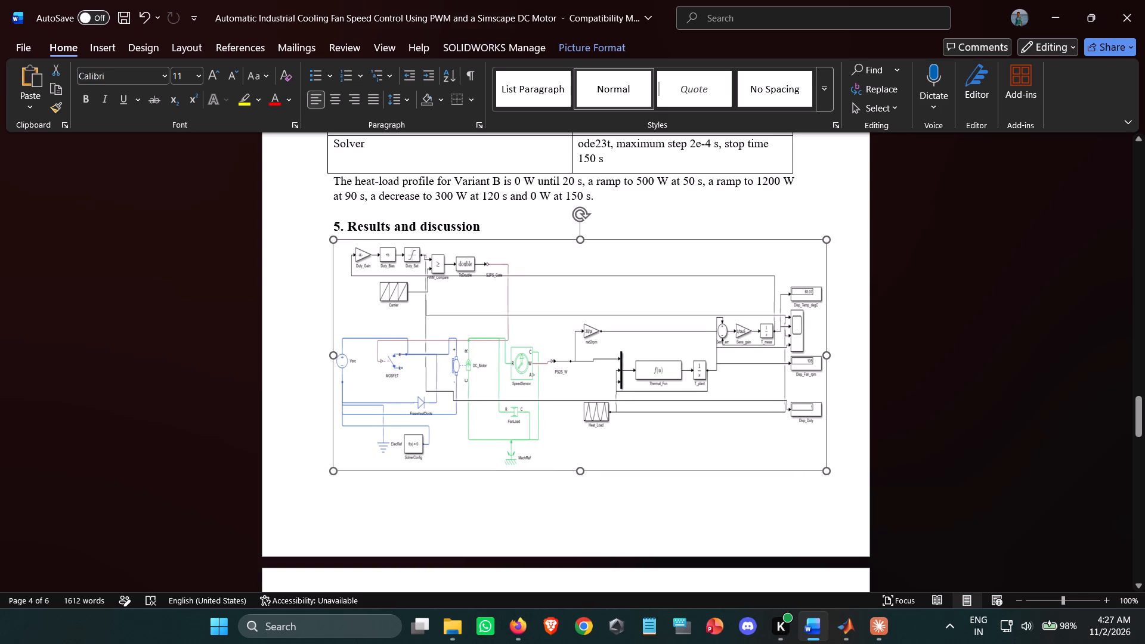
Narrow the block diagram picture below the heading "5. Results and discussion" very slightly, keeping its height.
left_click_drag(825, 358, 821, 359)
left_click(846, 359)
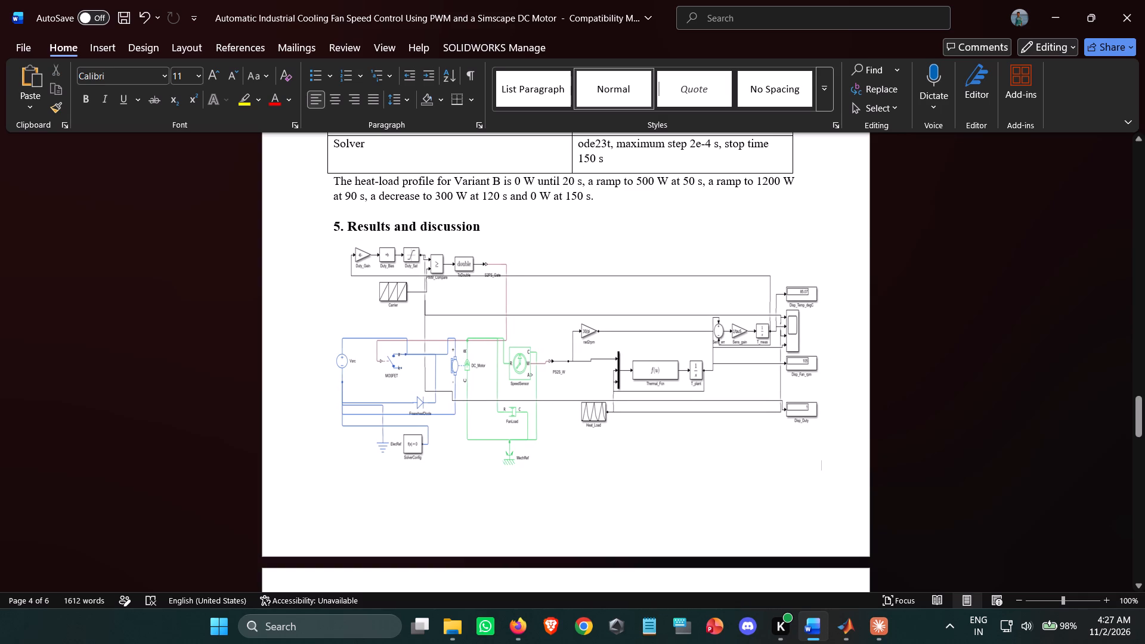
Look through sections 4 and 5 around the block diagram to find a suitable place for the second screenshot.
scroll(768, 441, "down", 4)
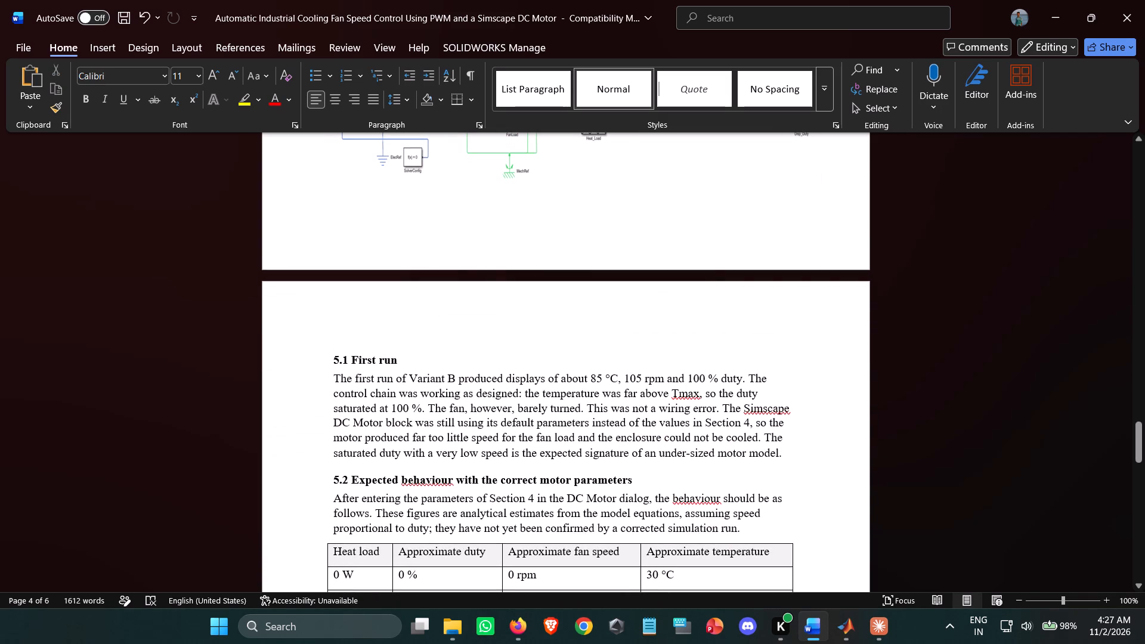
scroll(612, 229, "up", 4)
scroll(612, 229, "down", 2)
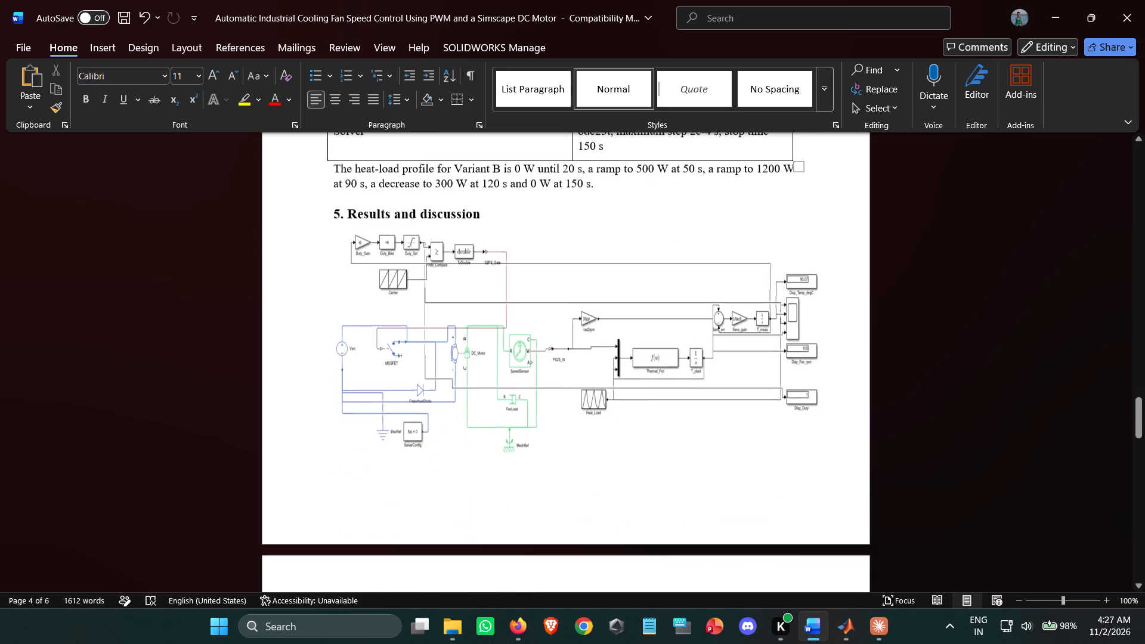
scroll(612, 229, "down", 3)
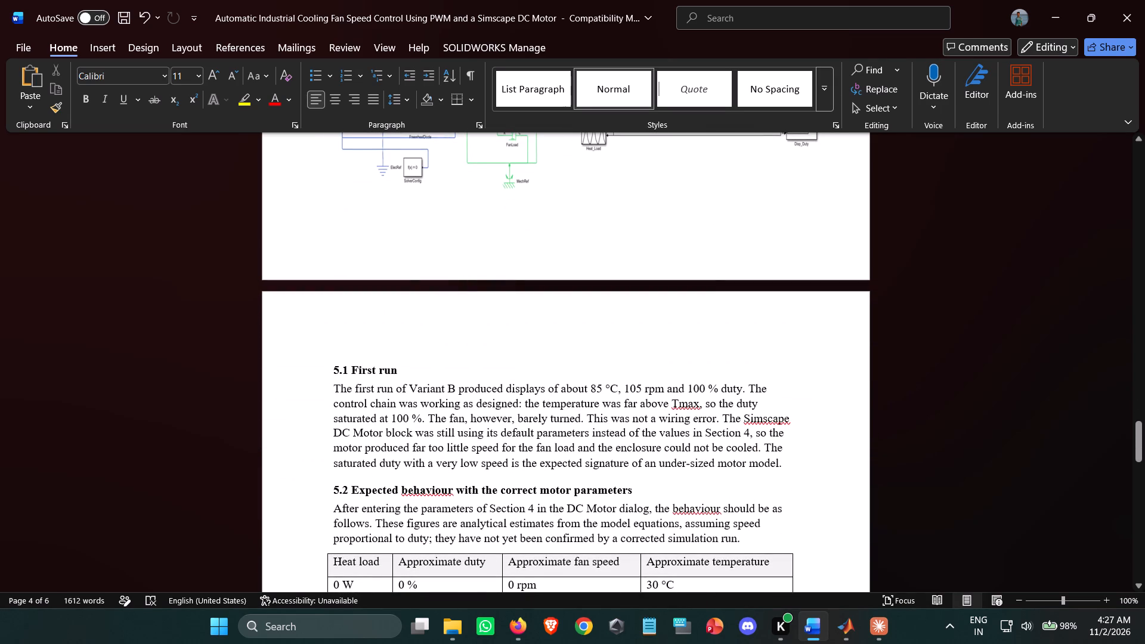
scroll(444, 426, "down", 5)
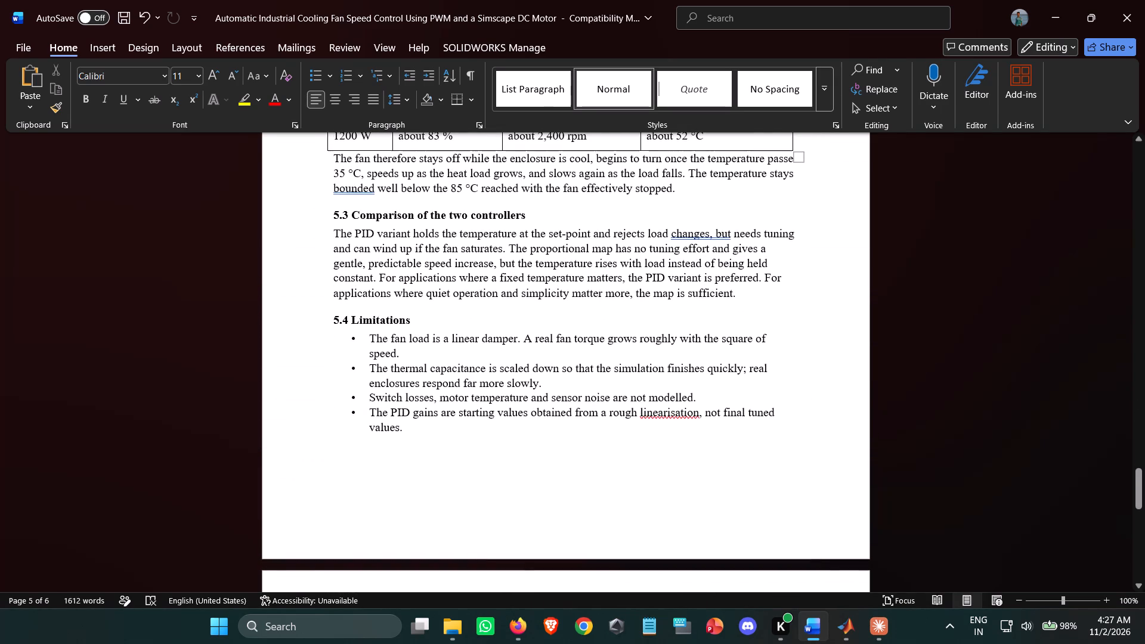
scroll(518, 239, "up", 4)
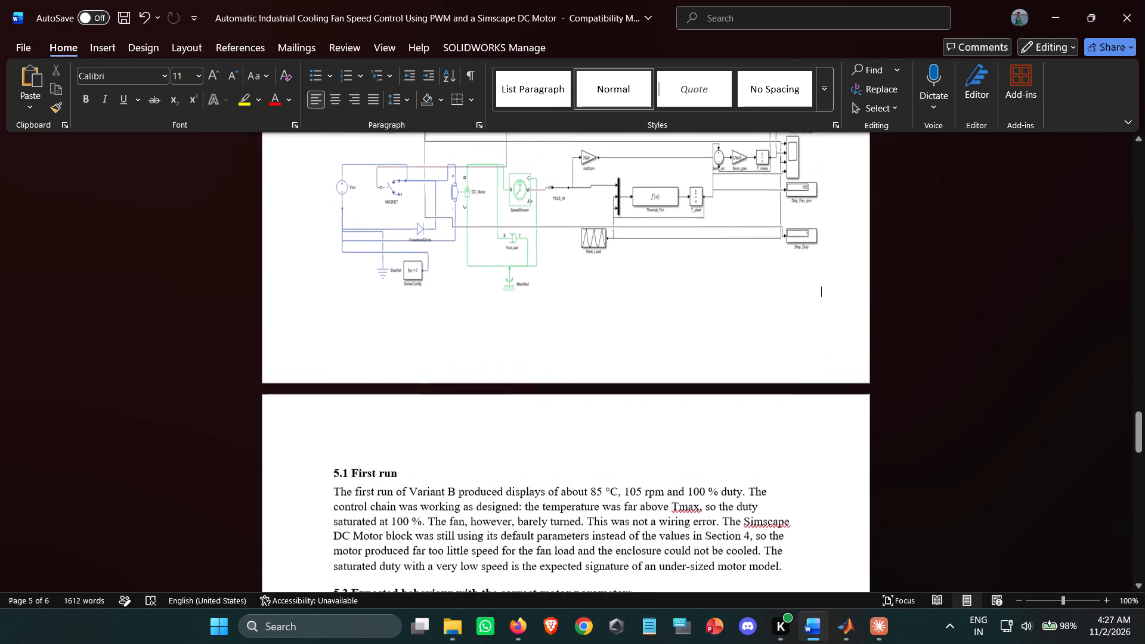
scroll(518, 239, "up", 3)
scroll(518, 239, "down", 5)
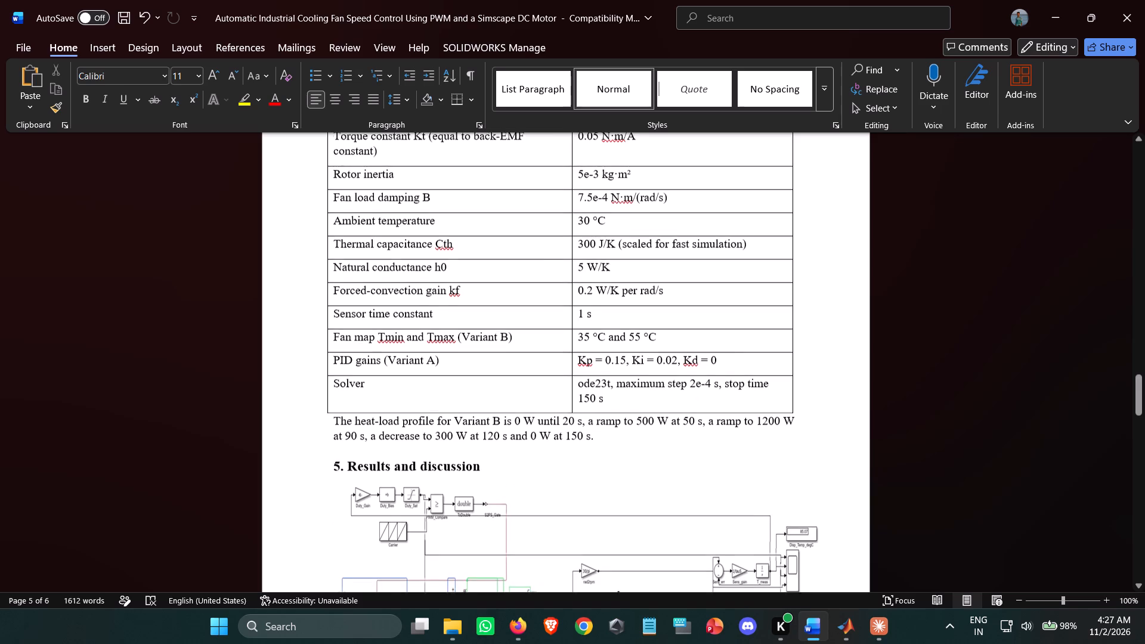
scroll(518, 239, "down", 6)
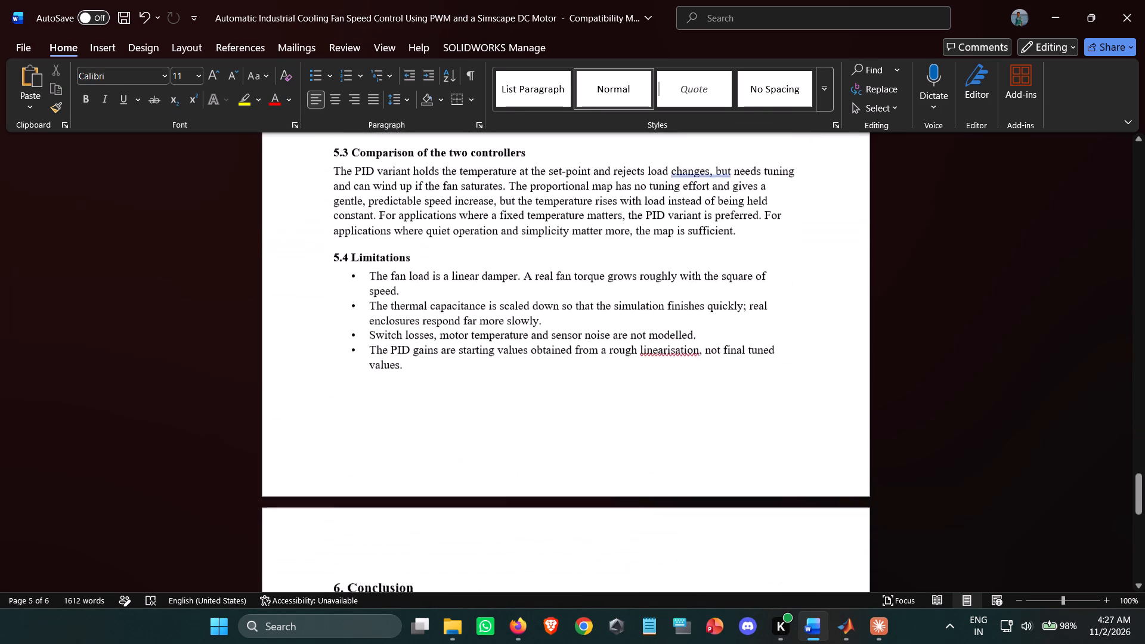
scroll(518, 239, "down", 1)
scroll(518, 239, "up", 1)
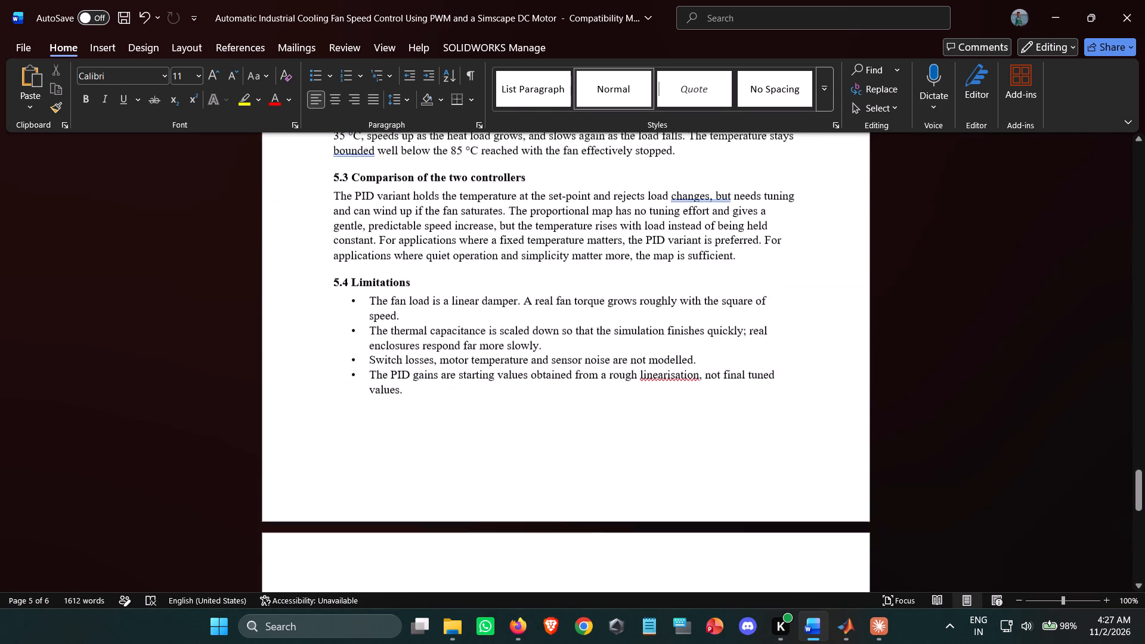
scroll(518, 239, "up", 1)
scroll(451, 267, "up", 1)
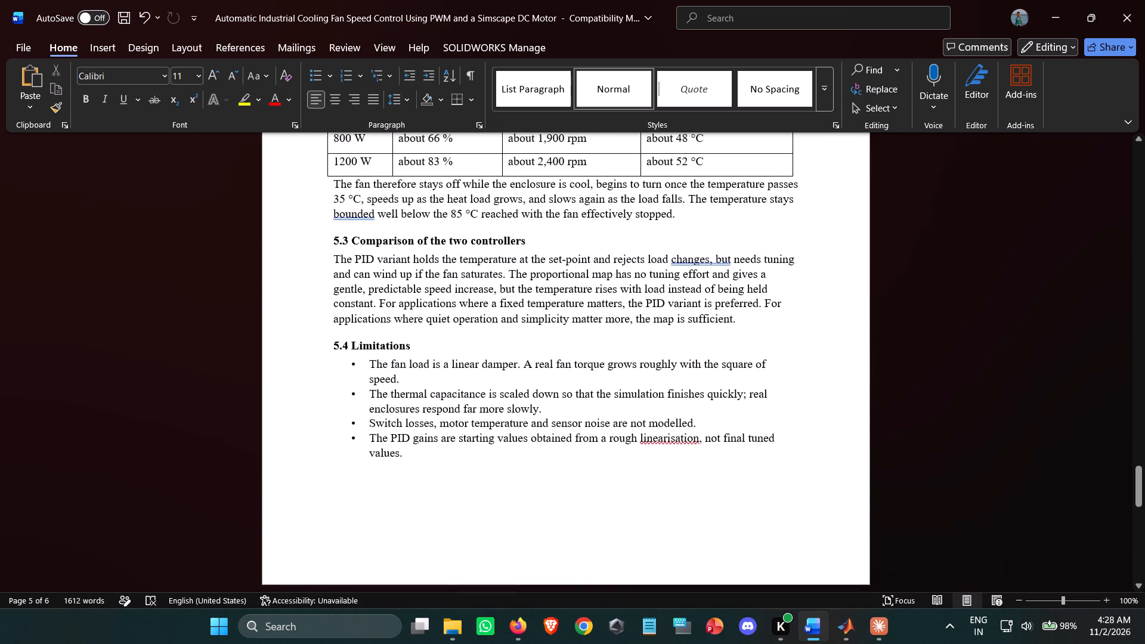
scroll(451, 267, "up", 2)
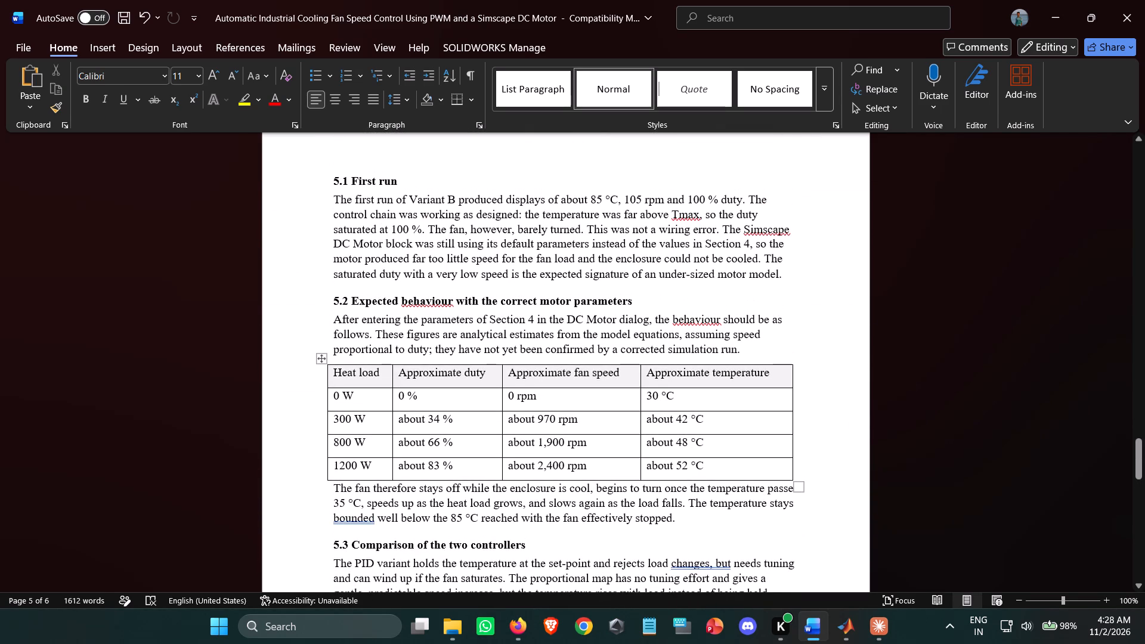
scroll(451, 267, "up", 1)
scroll(525, 324, "down", 2)
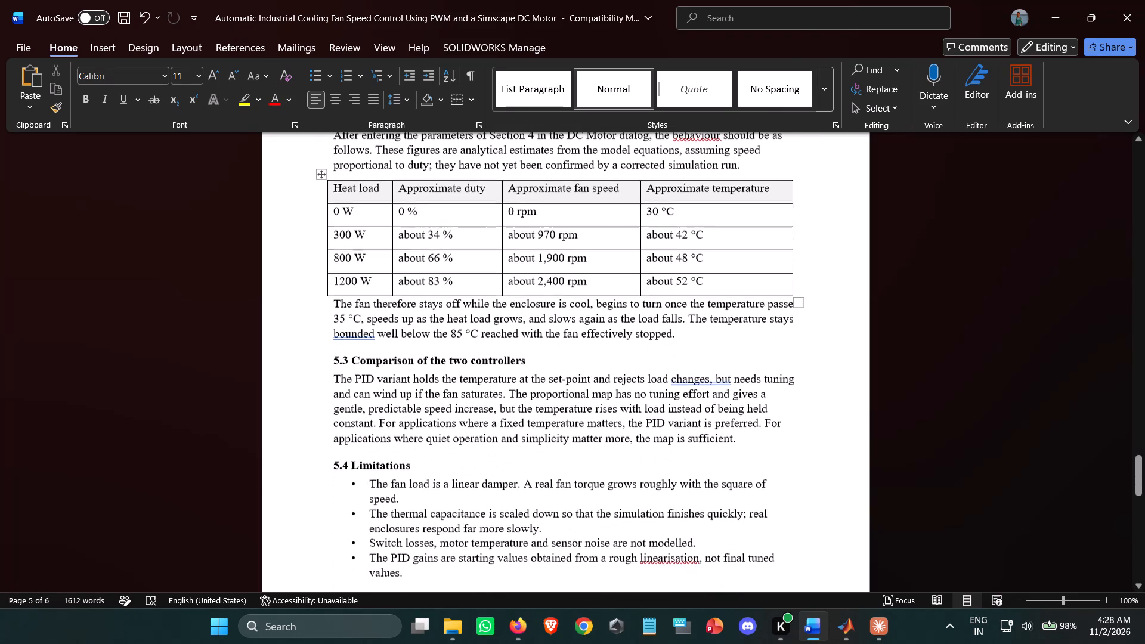
left_click(689, 335)
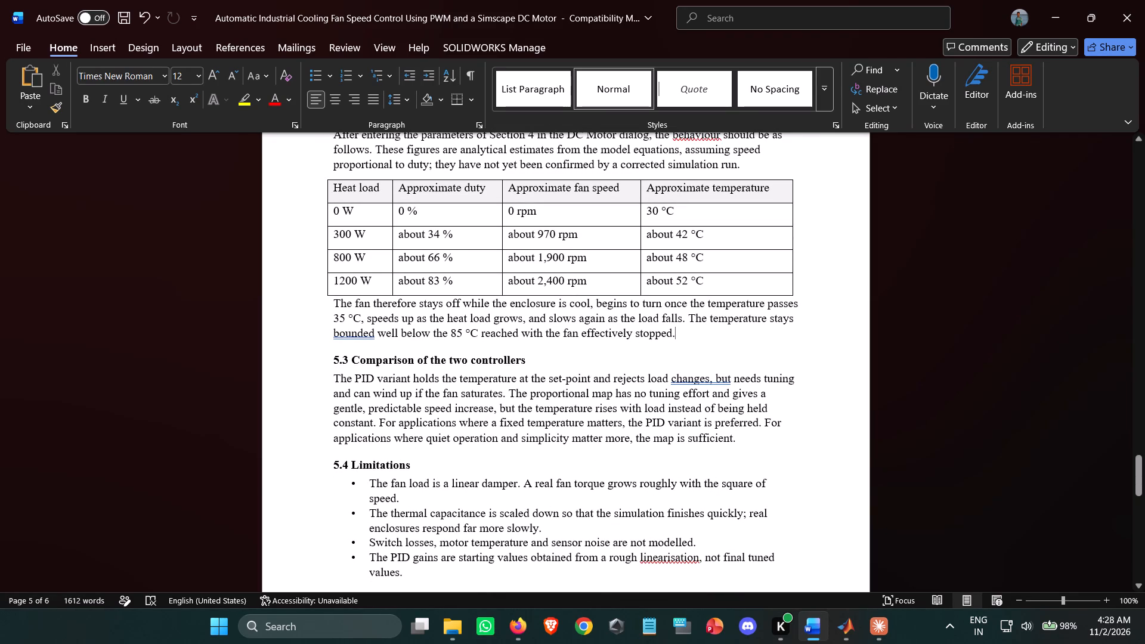
key("Return")
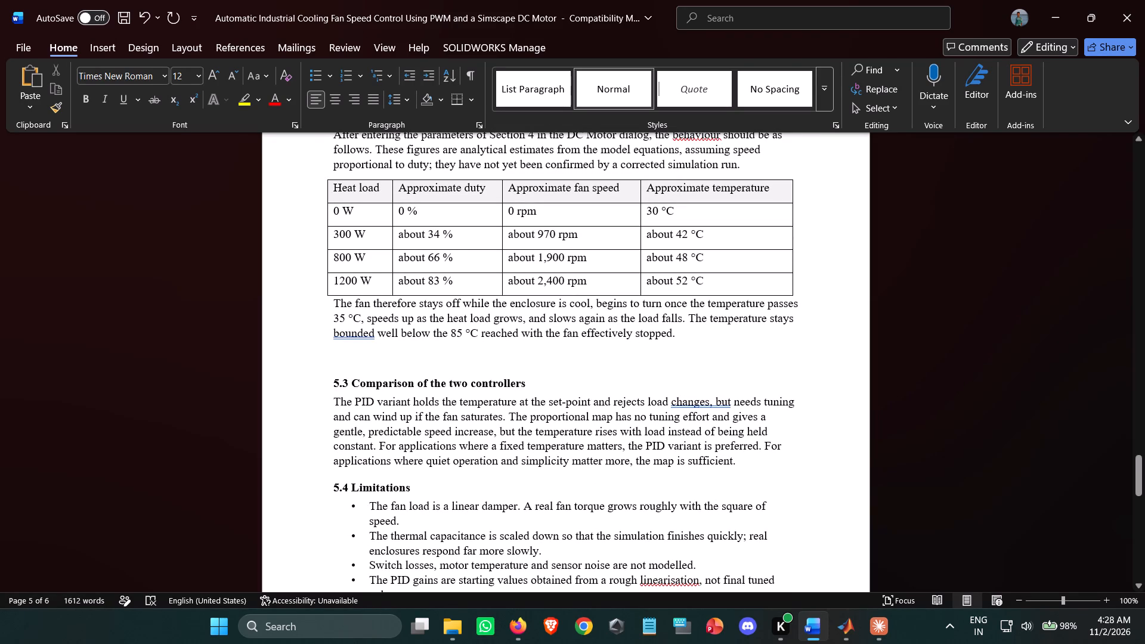
left_click(448, 636)
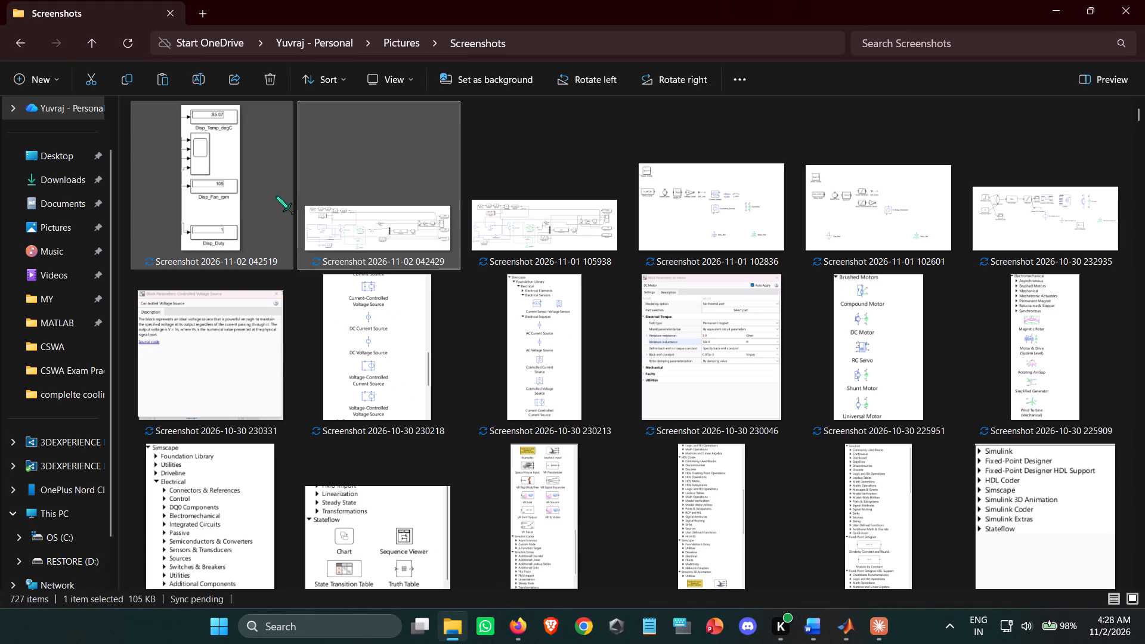
left_click(240, 193)
left_click(126, 80)
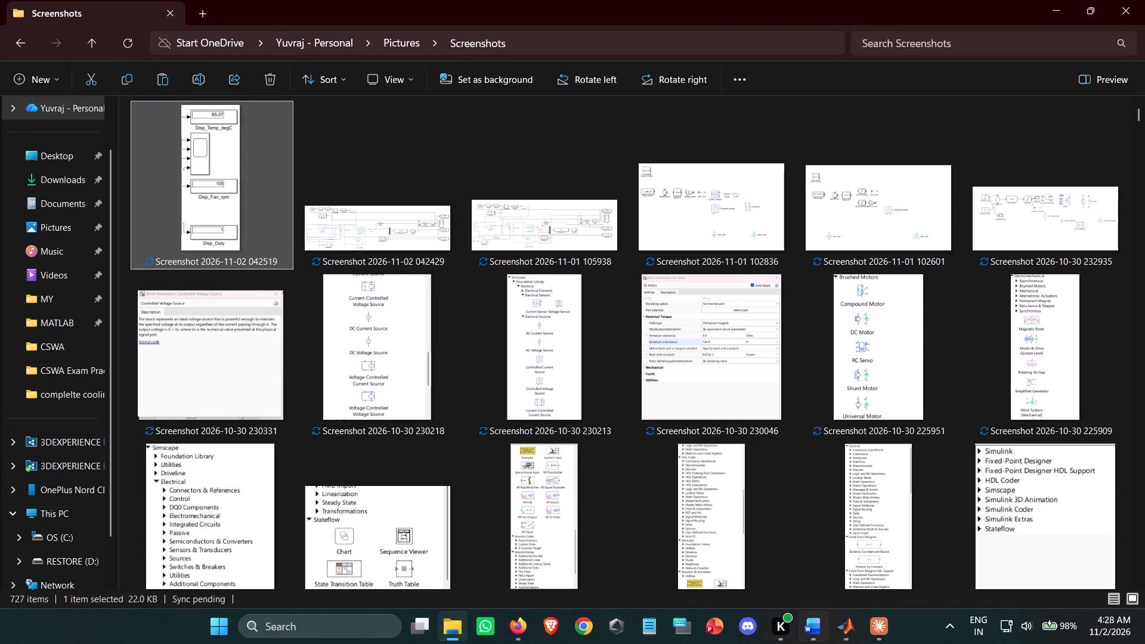
left_click(789, 568)
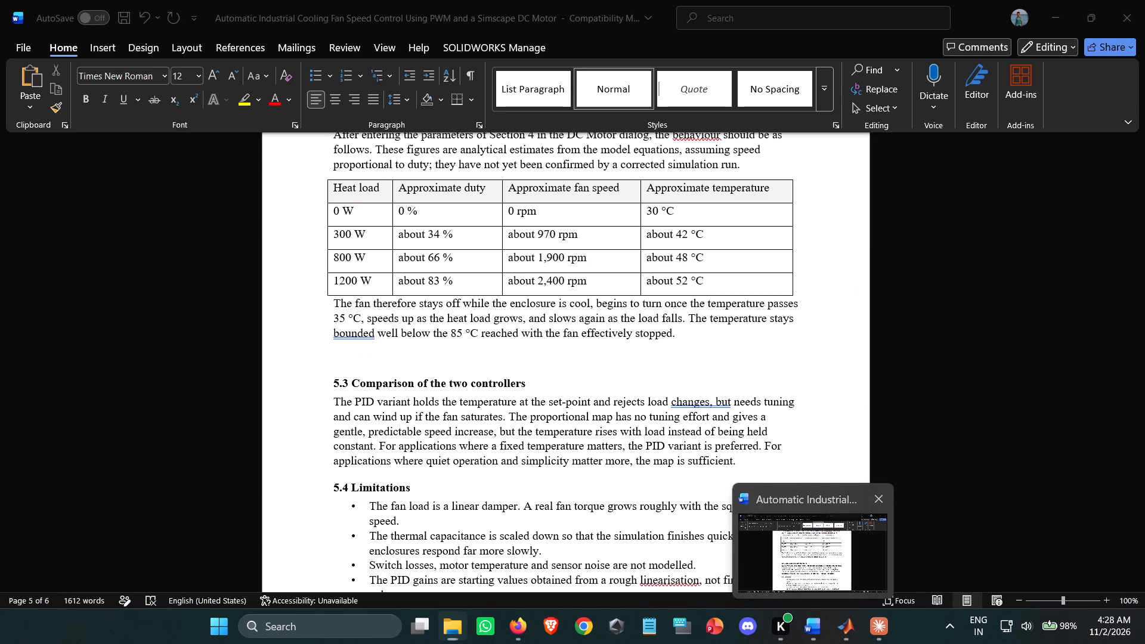
left_click(366, 358)
left_click(366, 358)
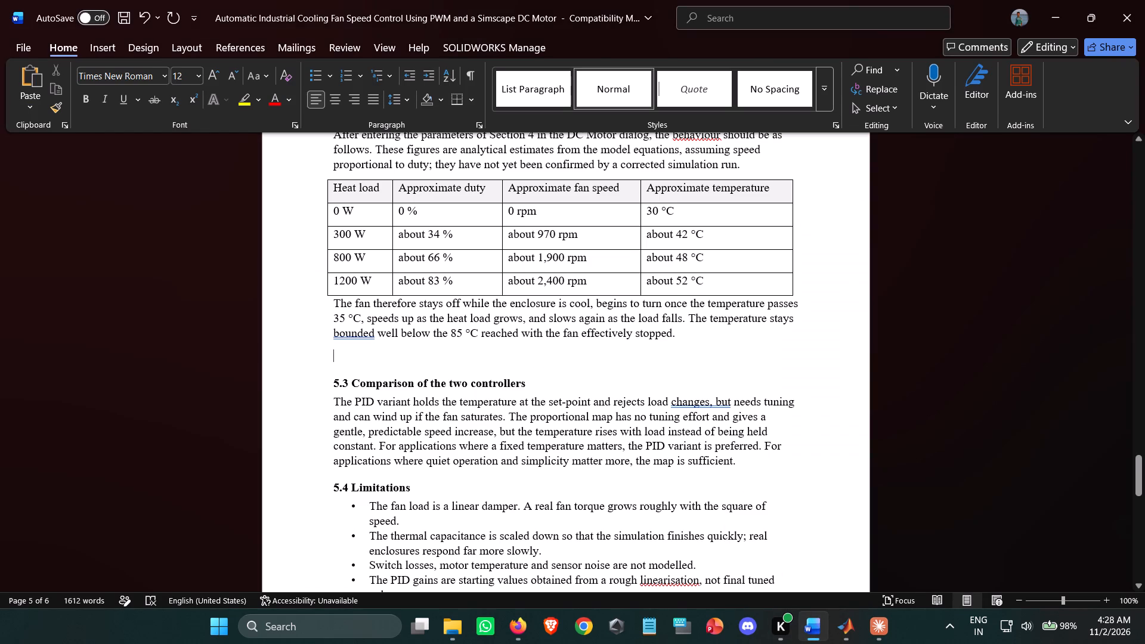
key("ctrl+v")
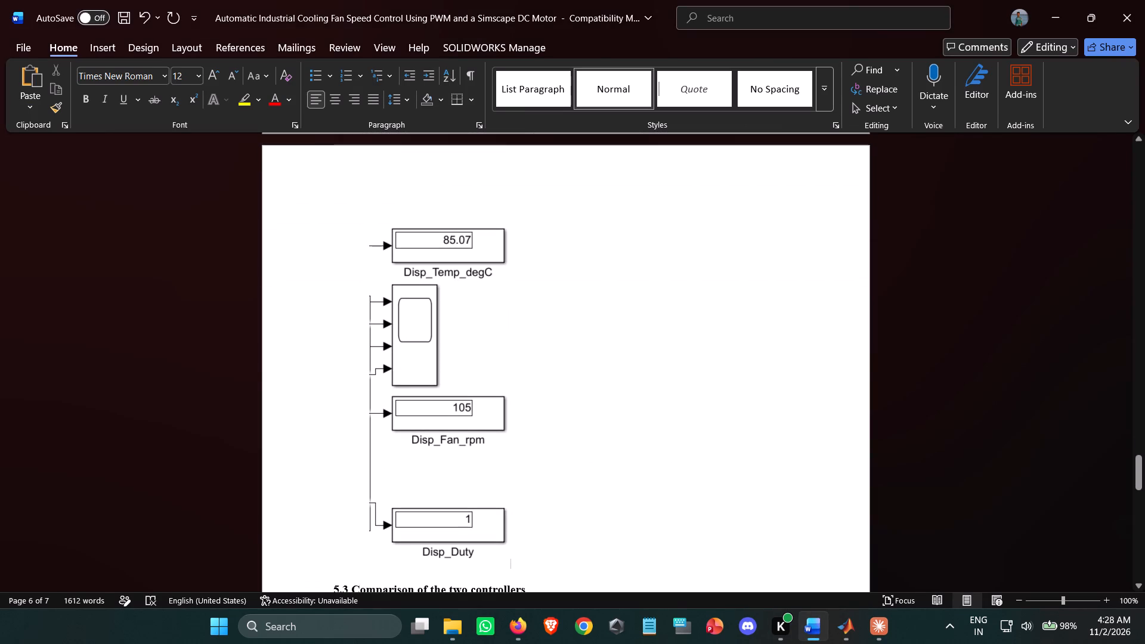
Shrink the pasted display screenshot proportionally until it fits on the same page as the closing text of subsection 5.2.
left_click(481, 470)
left_click_drag(512, 570, 491, 483)
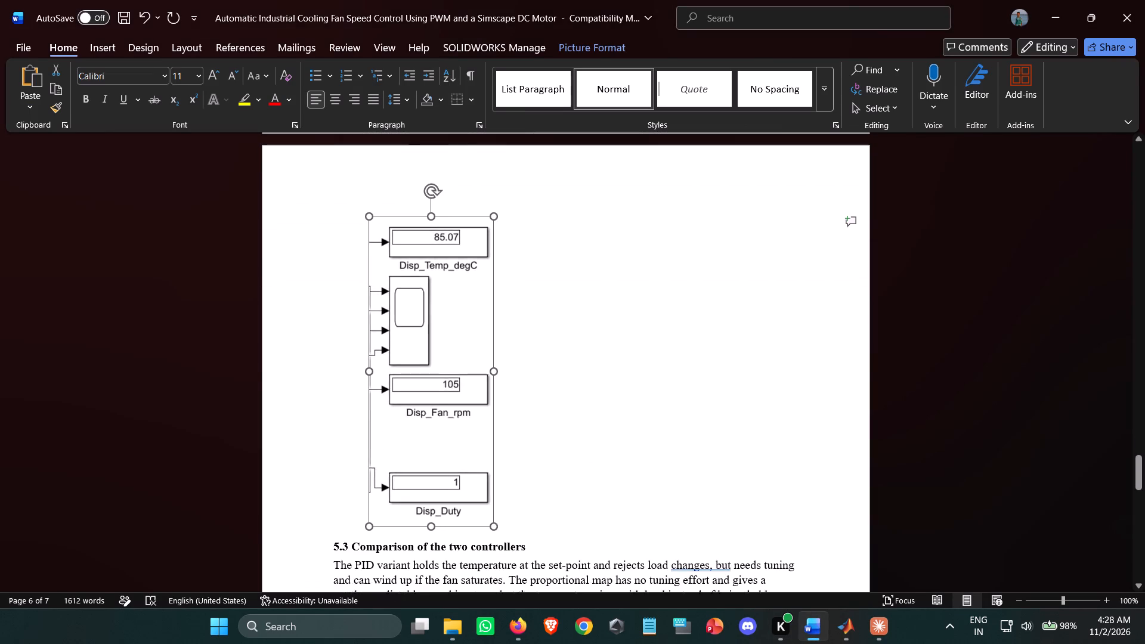
left_click_drag(491, 483, 450, 400)
scroll(548, 309, "up", 1)
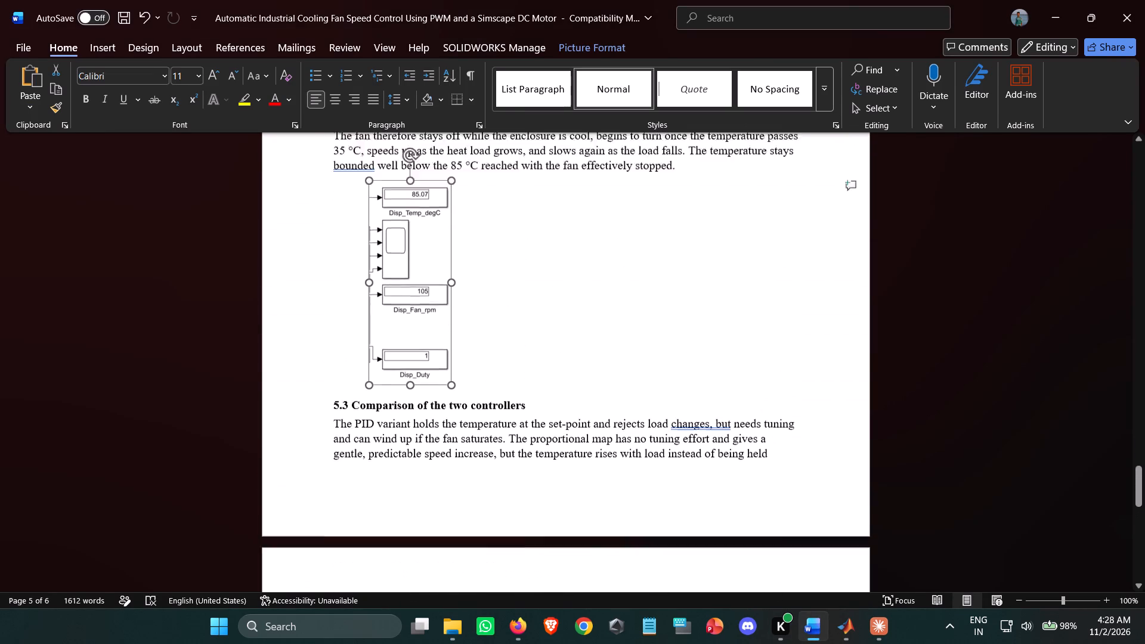
scroll(548, 309, "up", 1)
left_click(562, 357)
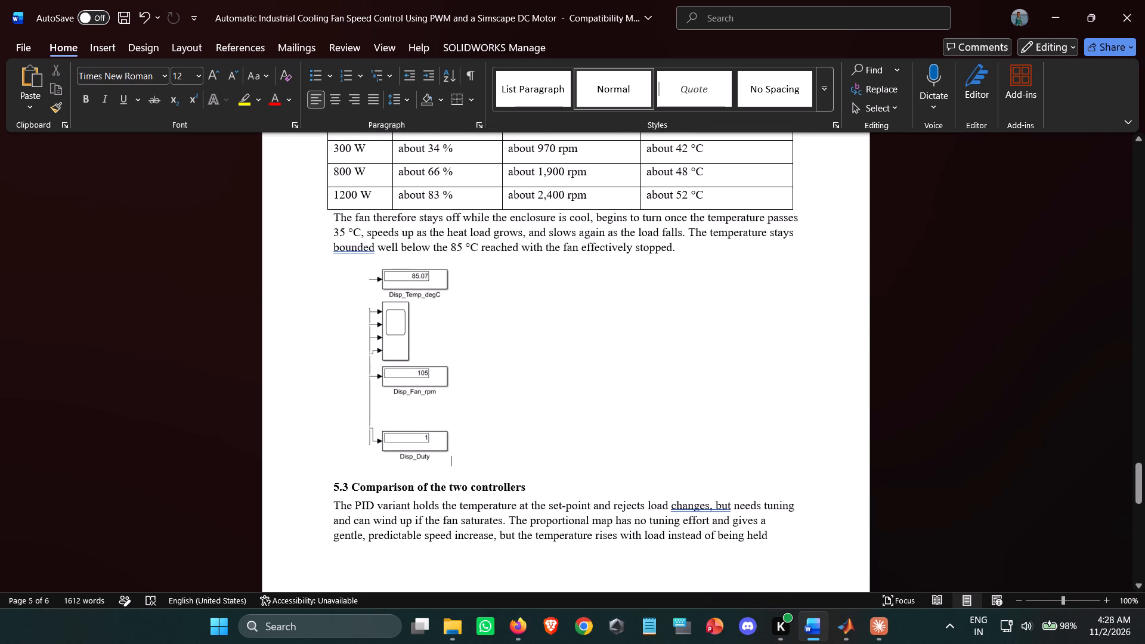
Center the display screenshot horizontally between the 5.2 text and the 5.3 heading.
left_click_drag(403, 338, 531, 342)
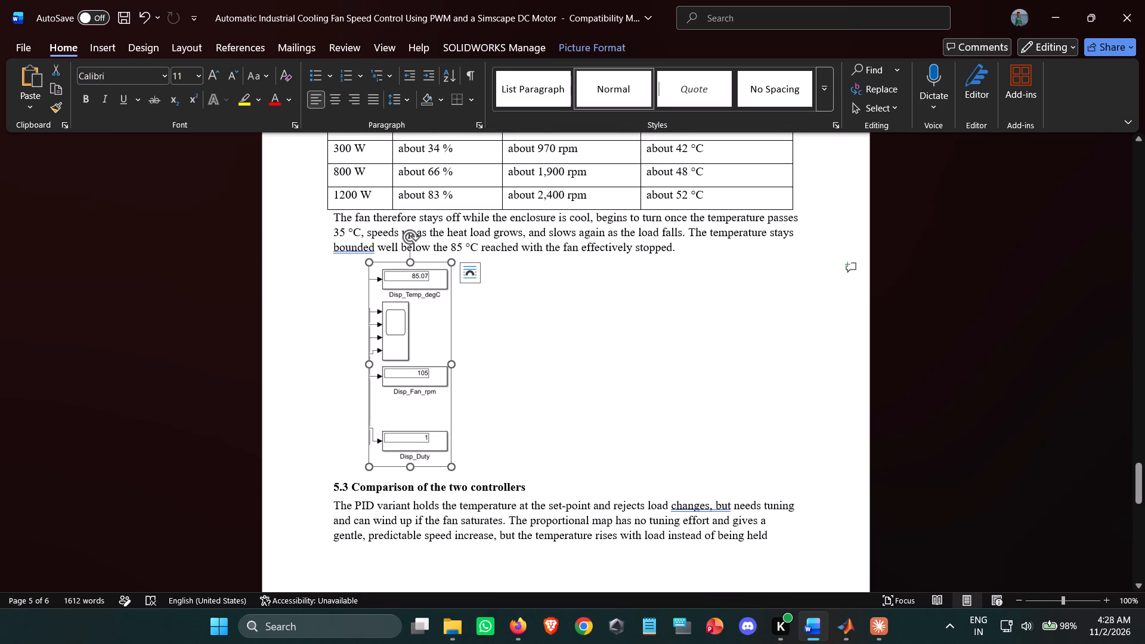
left_click(417, 351)
key("ctrl+e")
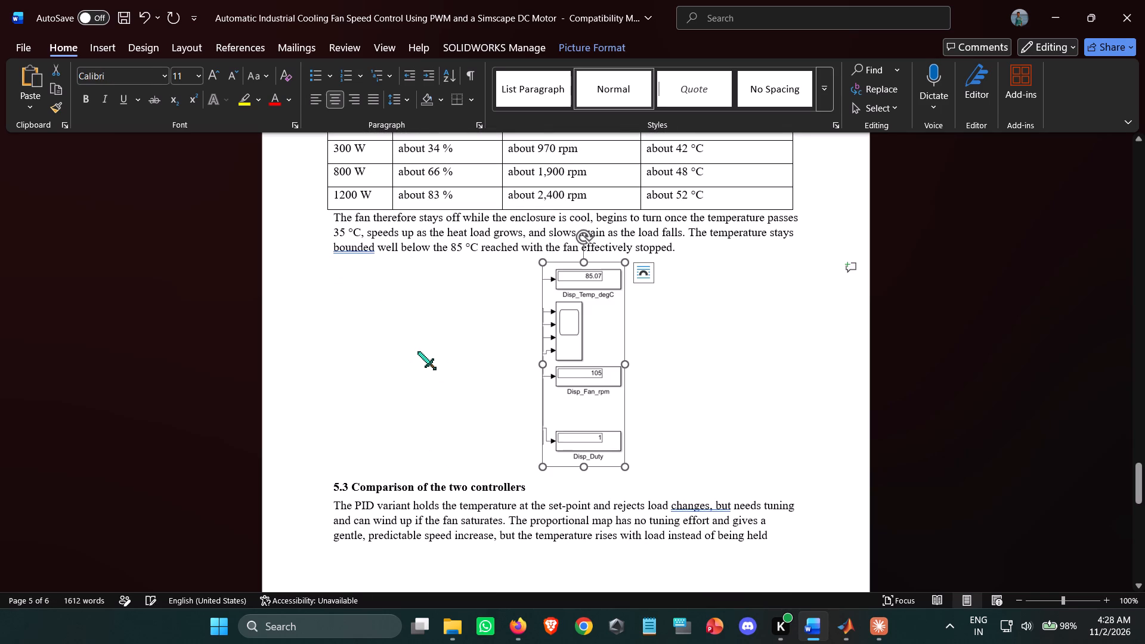
left_click(734, 366)
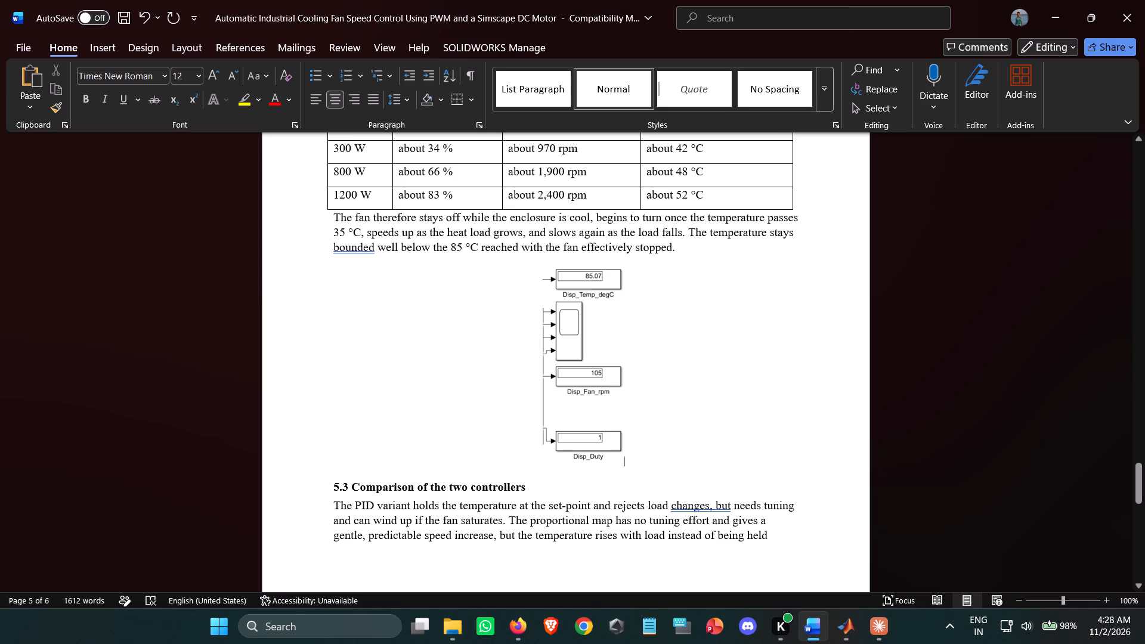
Review the report's page layout from the Limitations and Conclusion sections back up to section 4.
scroll(758, 383, "down", 4)
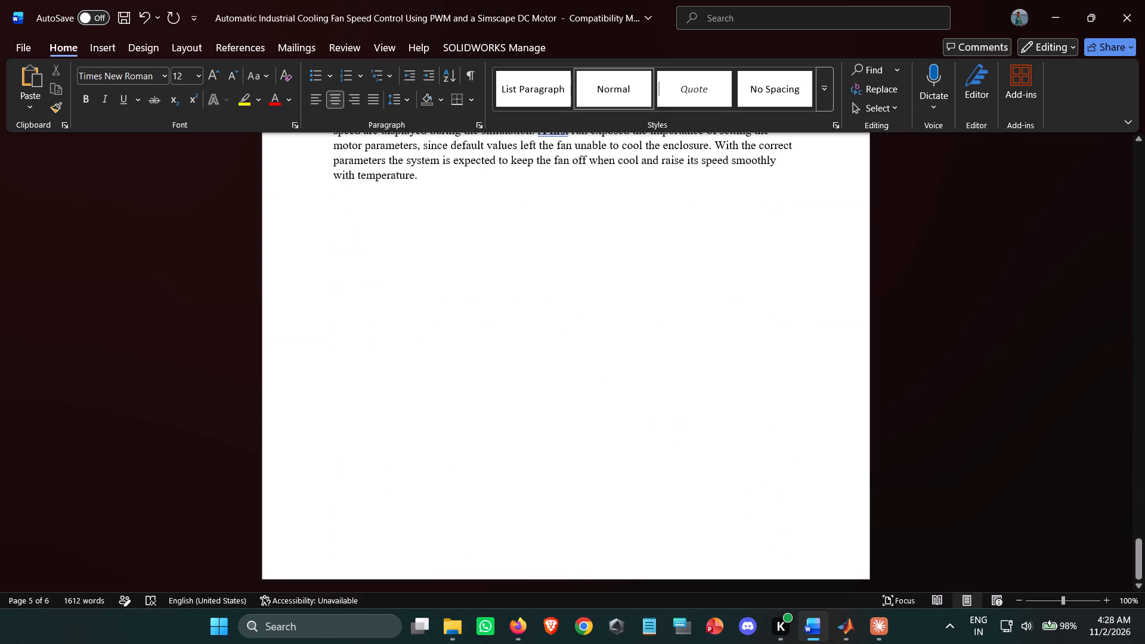
scroll(758, 383, "down", 1)
scroll(758, 383, "up", 2)
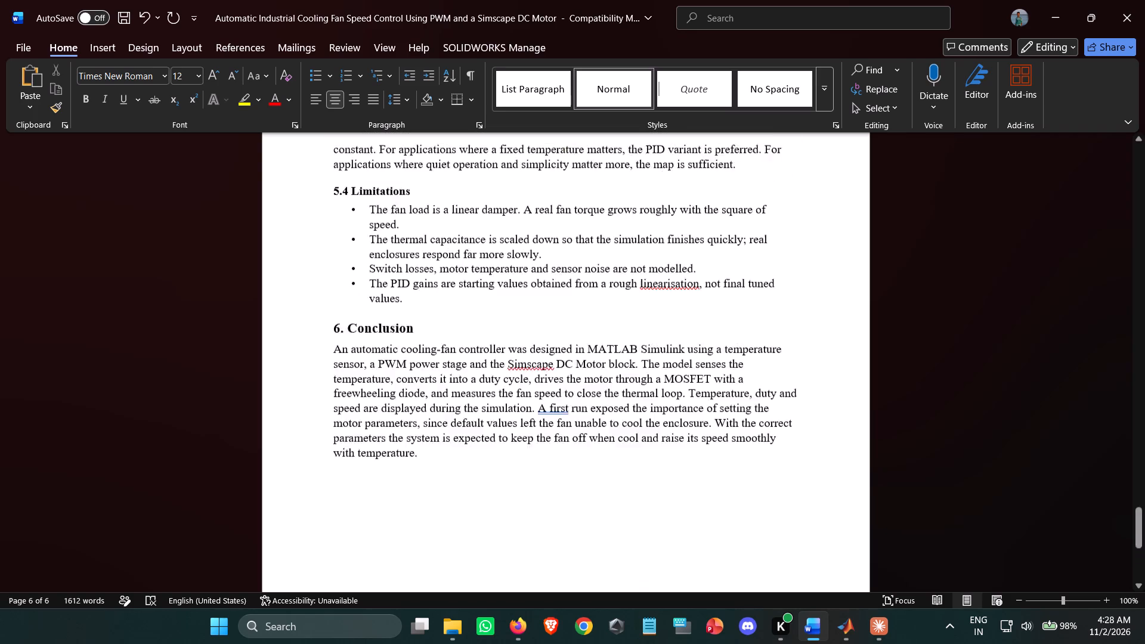
scroll(758, 383, "up", 11)
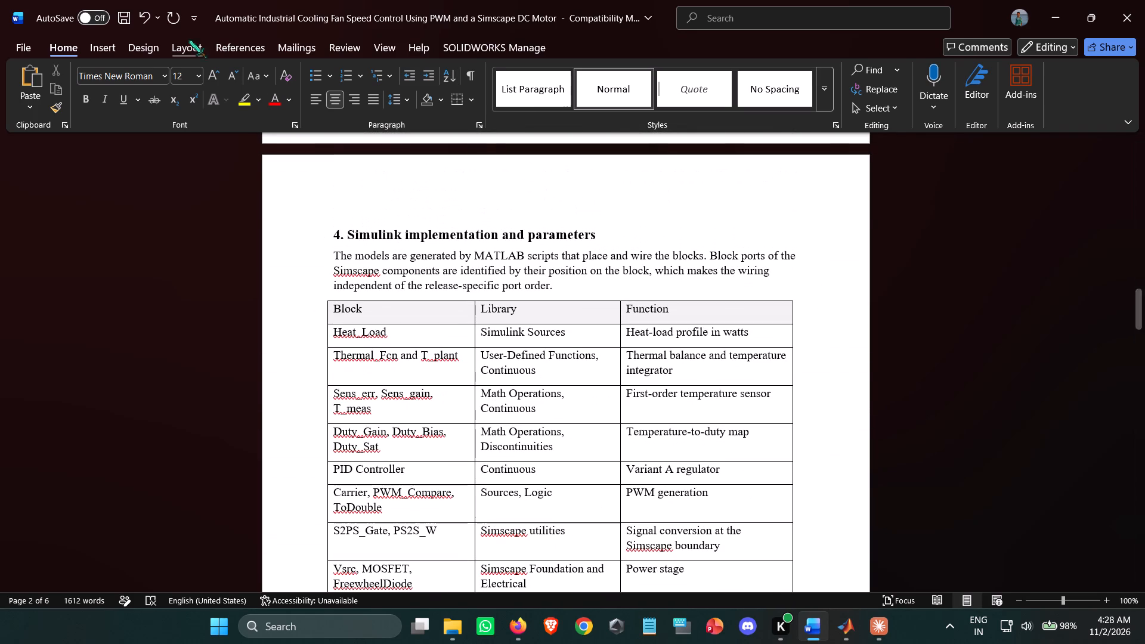
Apply a Box page border to the whole document, using the 3 pt line style with a thick outer and thin inner line.
left_click(120, 54)
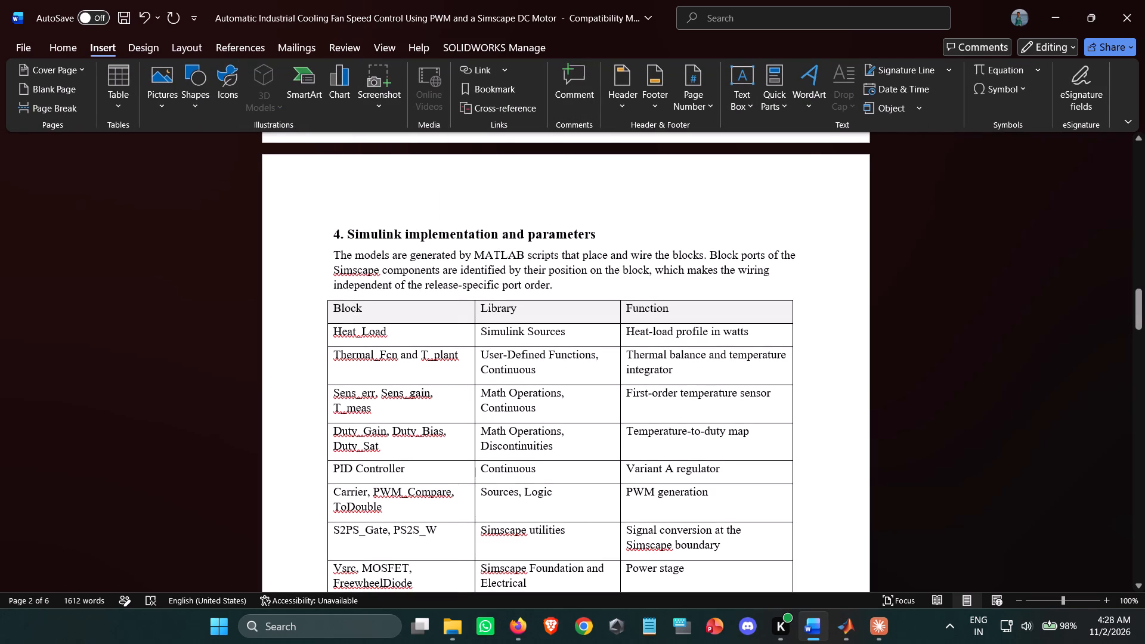
left_click(141, 45)
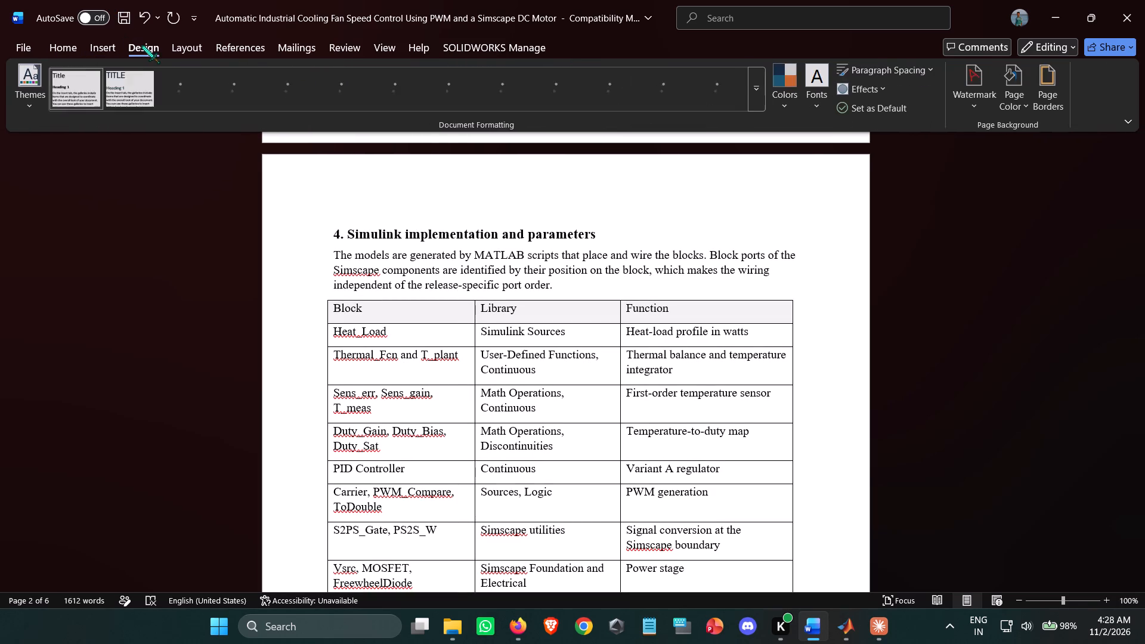
left_click(1041, 85)
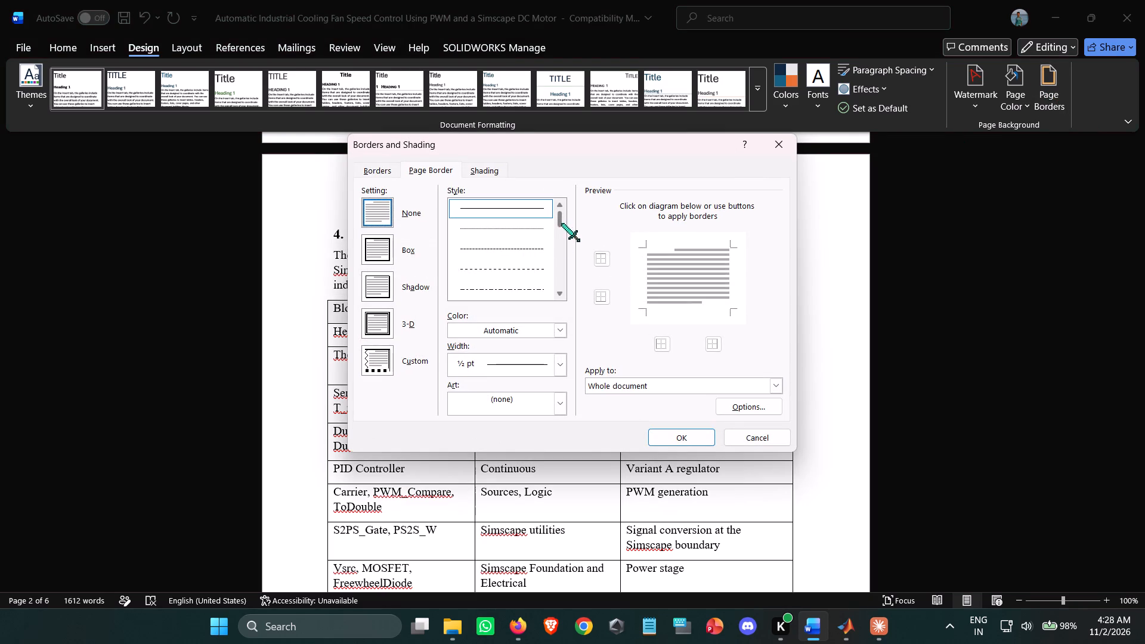
left_click_drag(558, 222, 561, 241)
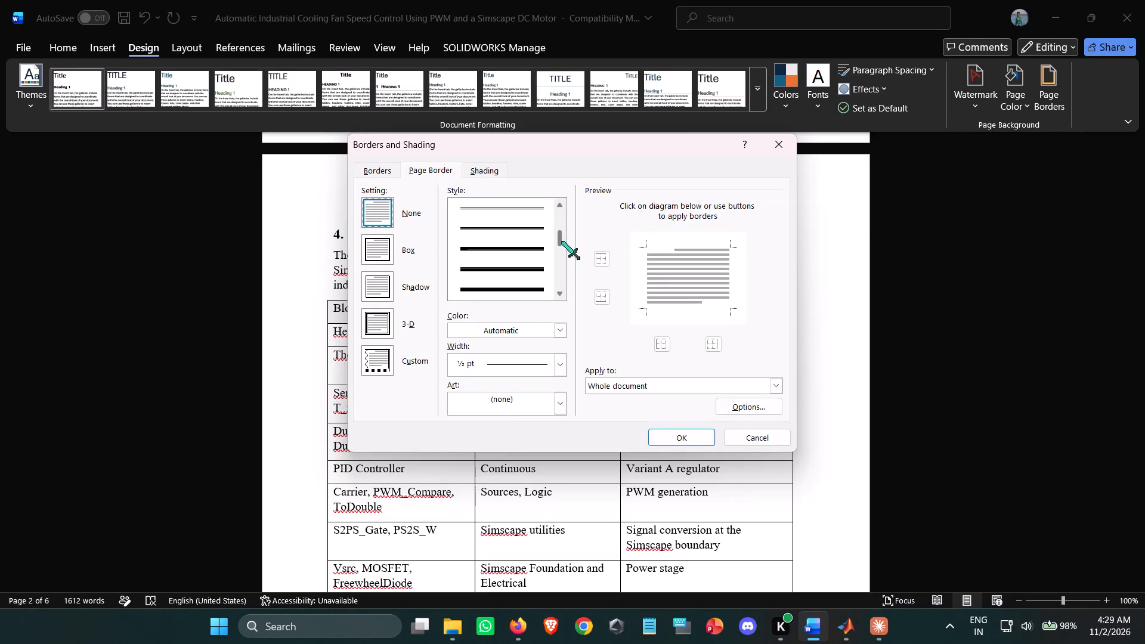
double_click(543, 241)
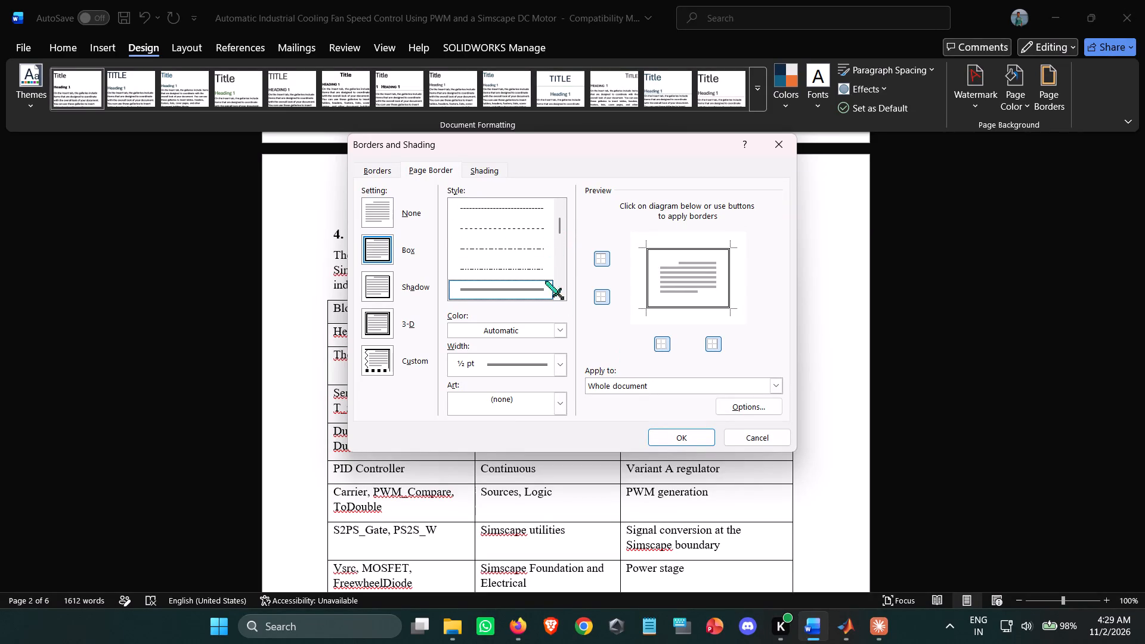
left_click_drag(561, 228, 562, 241)
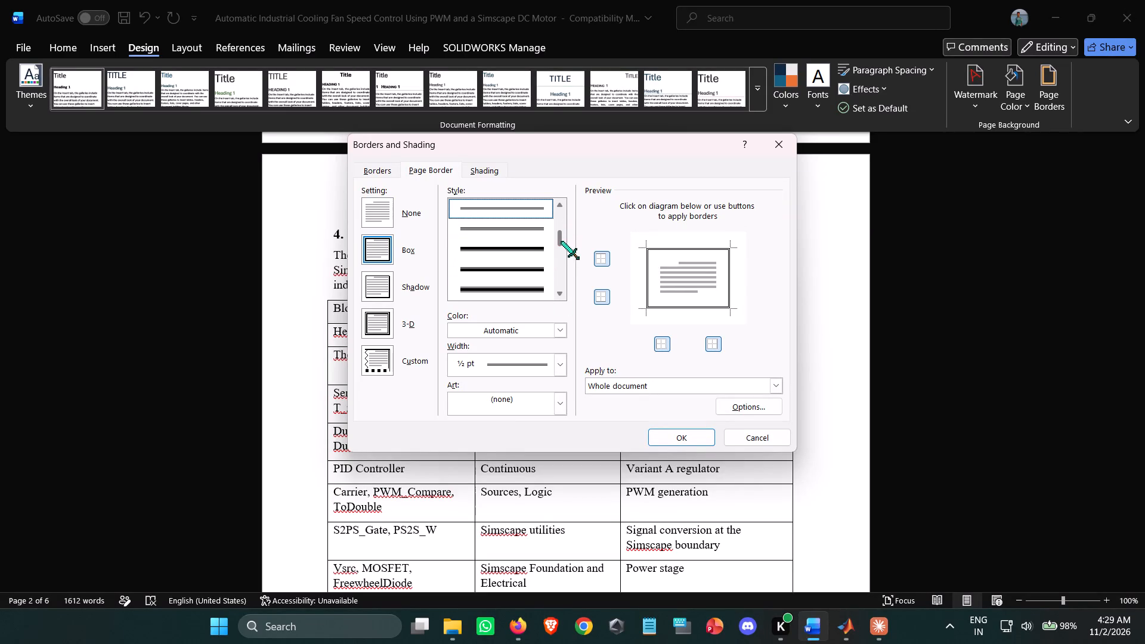
left_click(525, 241)
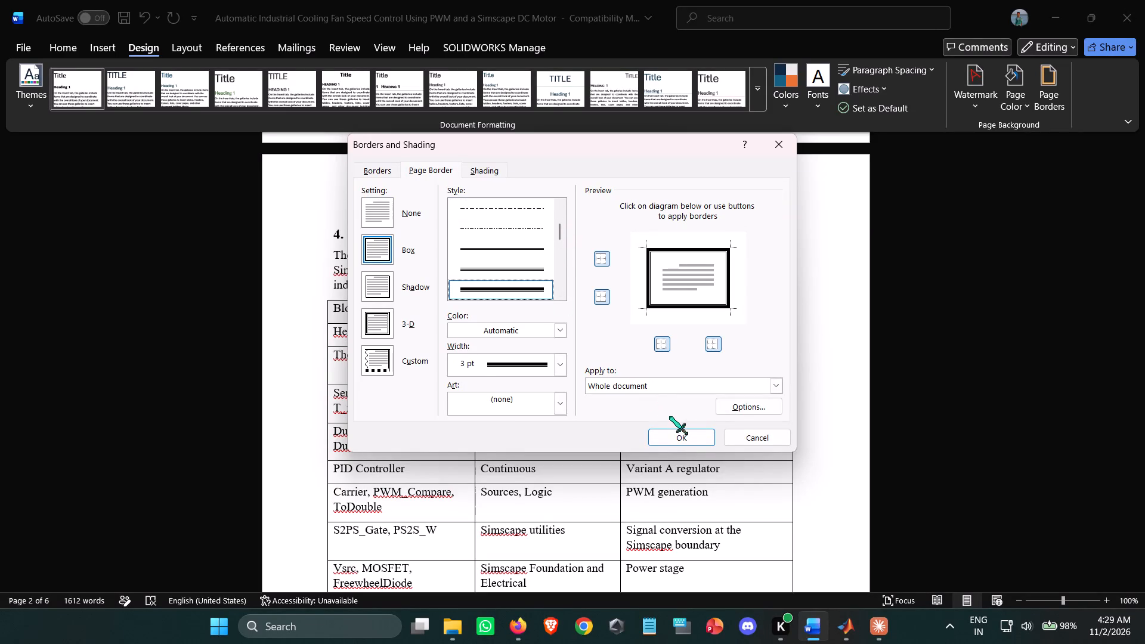
left_click(686, 431)
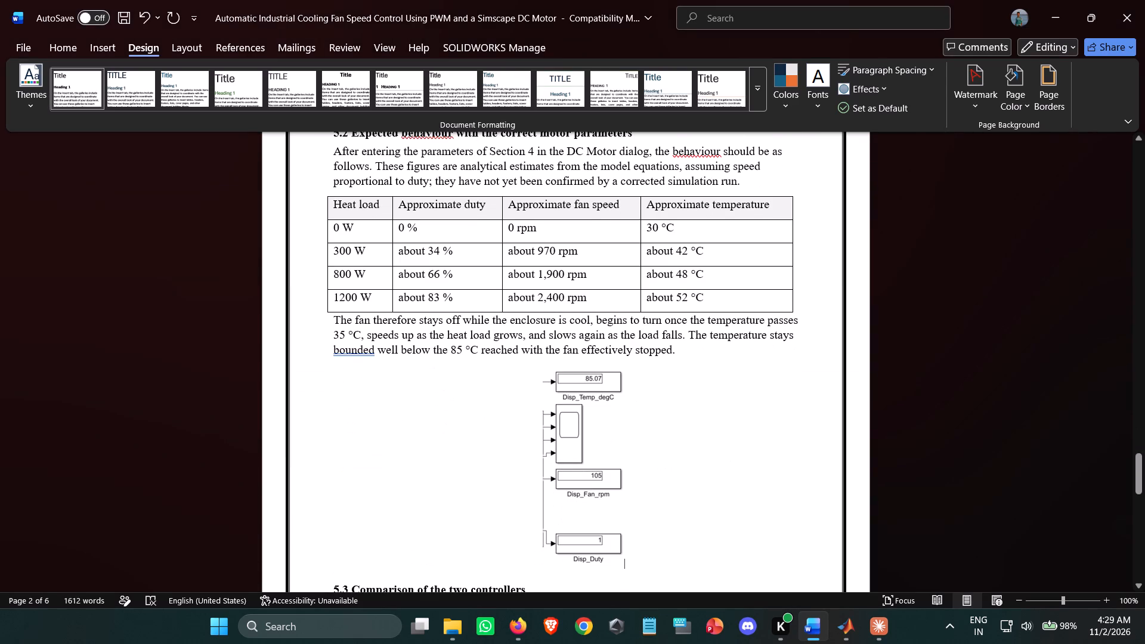
Examine how the page border frames the section 4 parameter tables, the section 5 model screenshot and the start of 5.1.
left_click(948, 412)
scroll(948, 412, "up", 3)
scroll(948, 412, "down", 1)
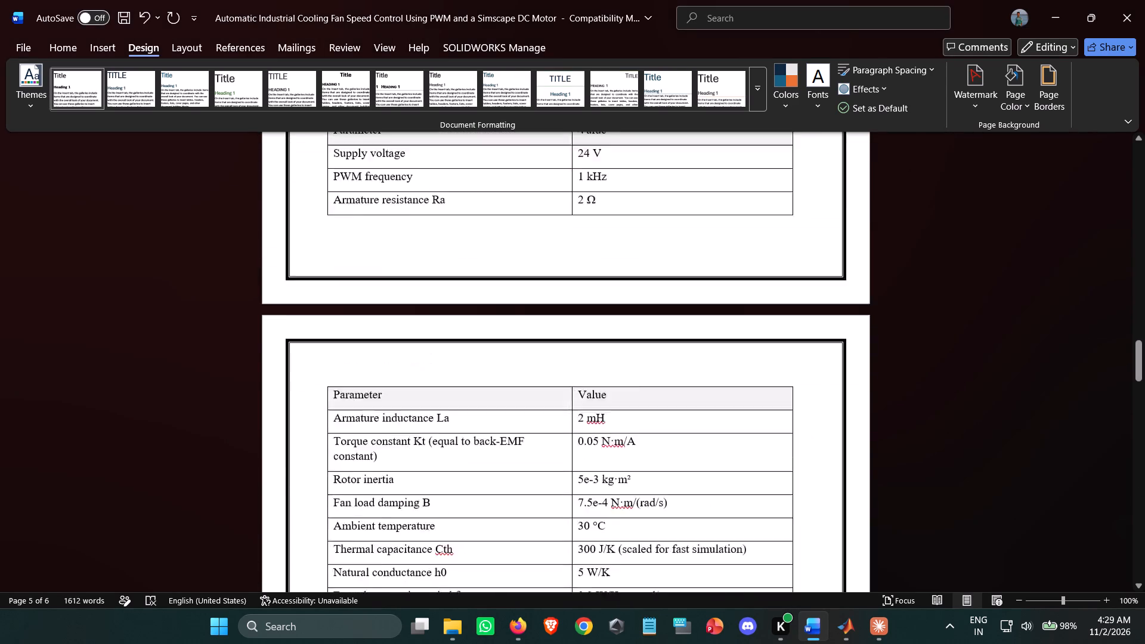
scroll(948, 412, "down", 1)
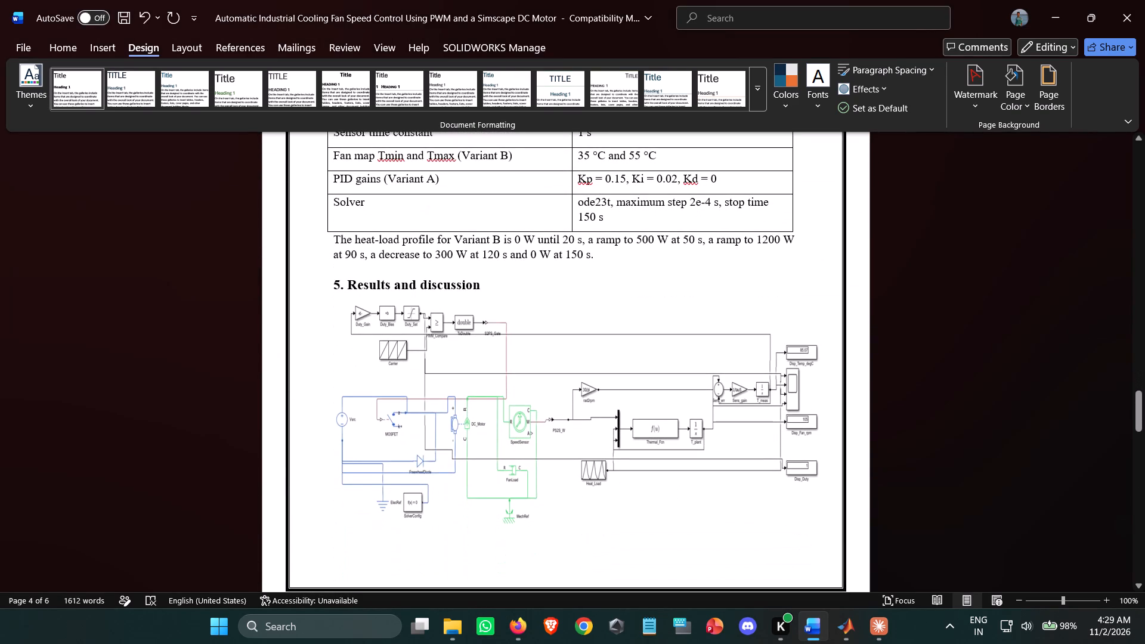
scroll(597, 415, "down", 1)
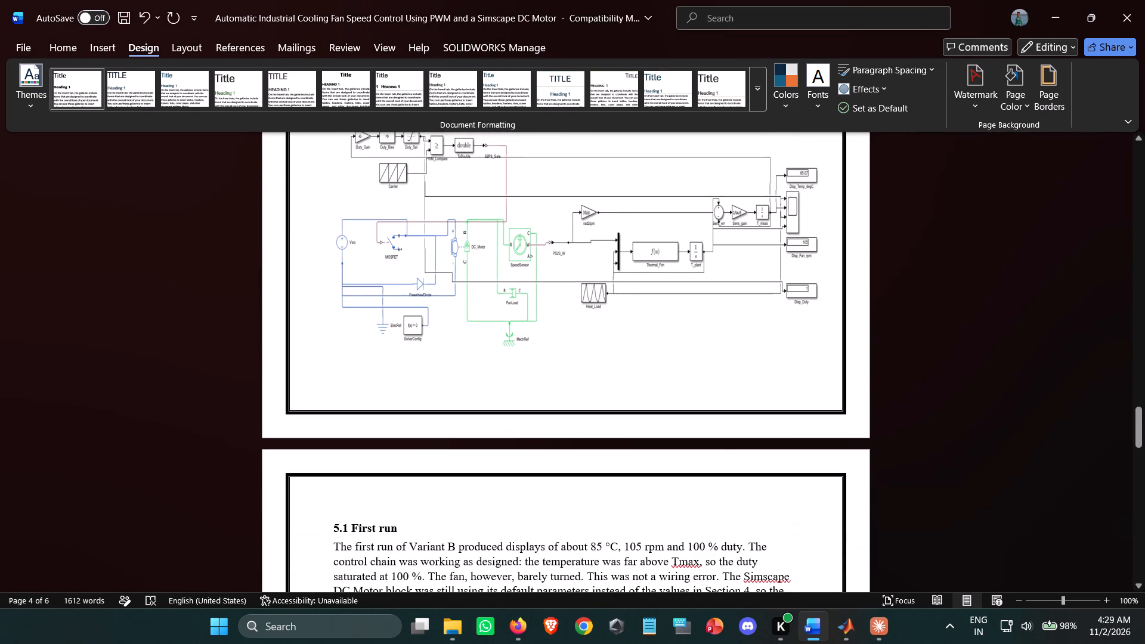
scroll(597, 415, "up", 1)
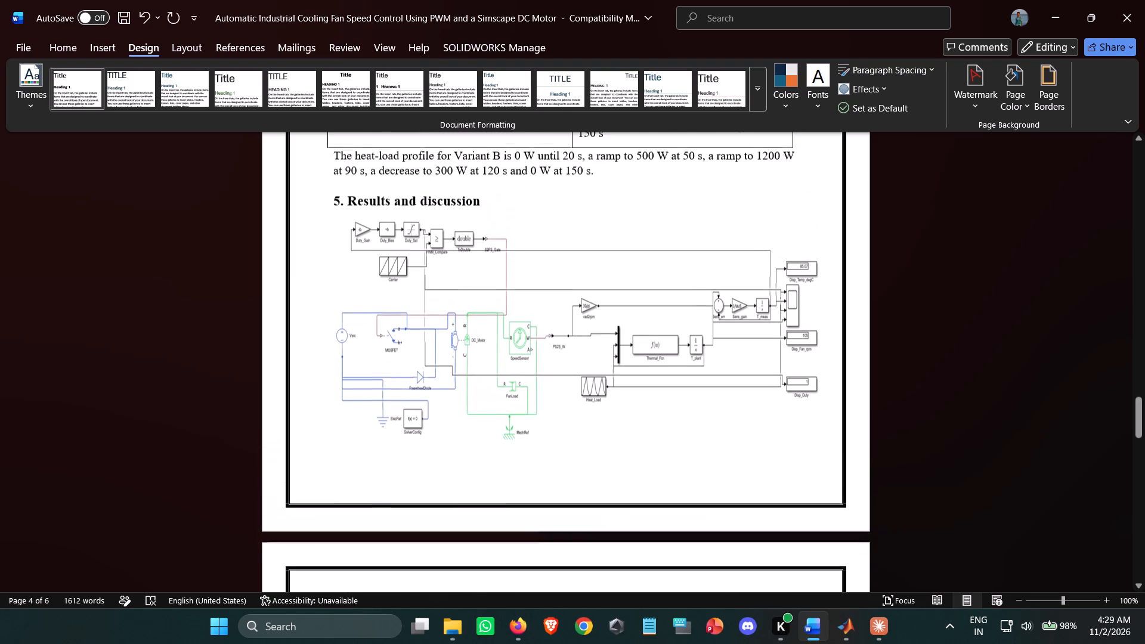
scroll(597, 415, "up", 1)
scroll(597, 415, "down", 2)
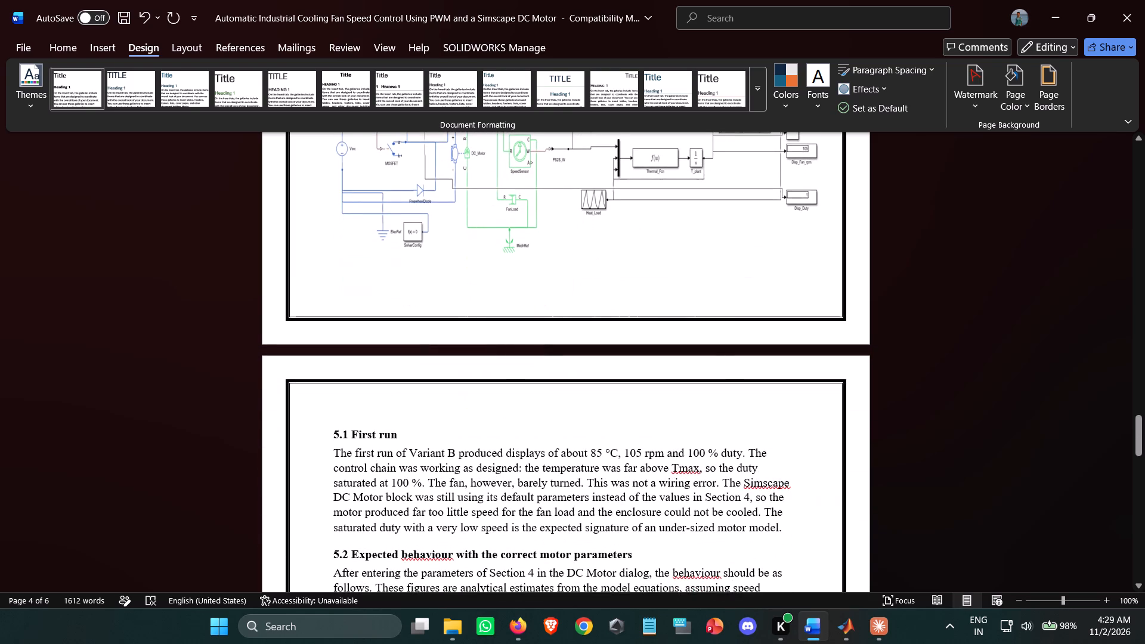
scroll(597, 415, "down", 1)
Check the font, size and bold formatting of the "5.1 First run" heading against its body text.
left_click(383, 280)
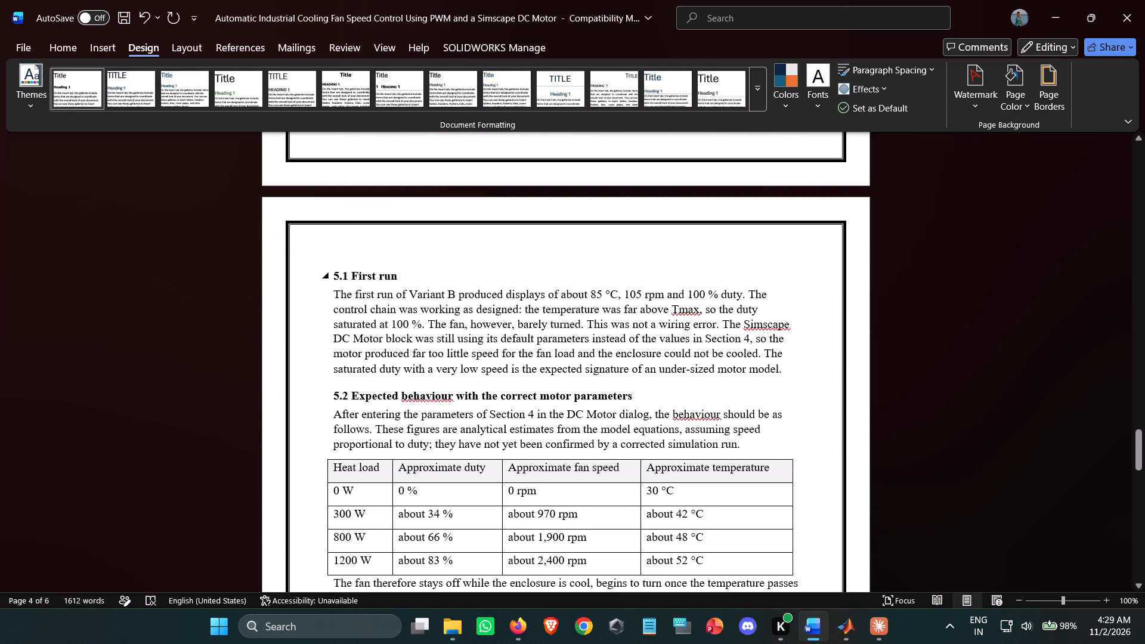
left_click(62, 46)
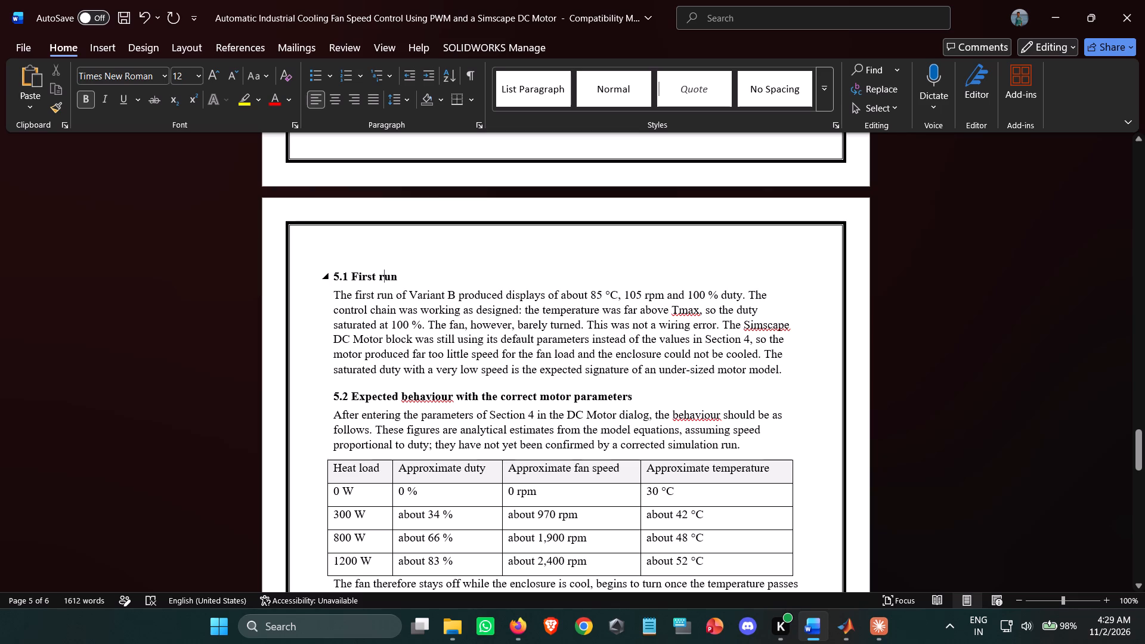
left_click(370, 294)
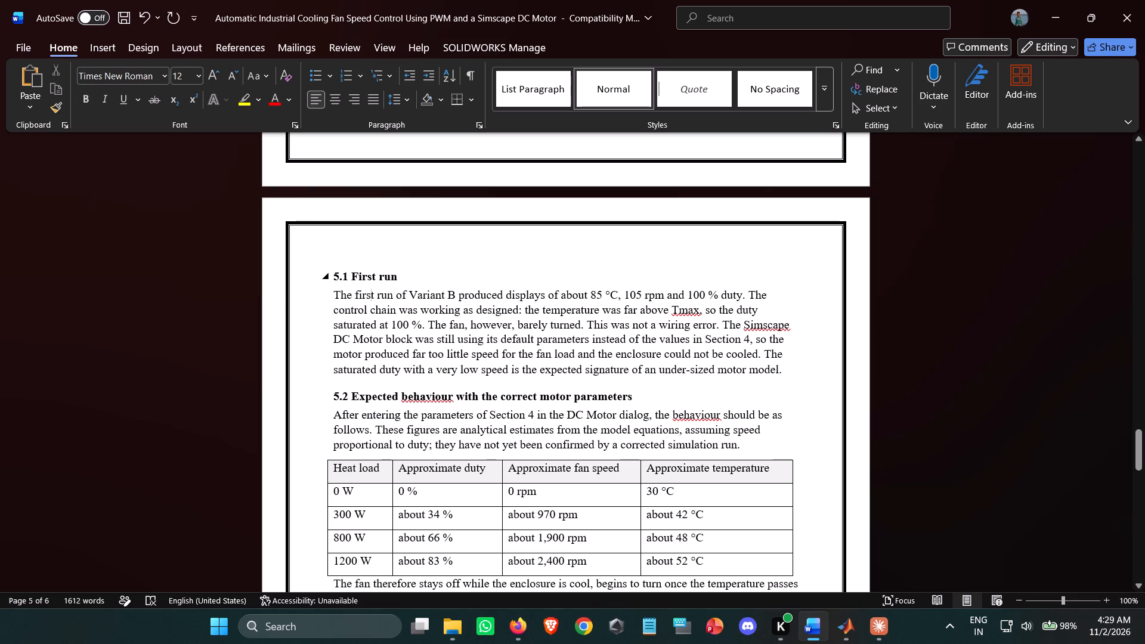
left_click(374, 272)
Review the bordered pages from subsection 5.2 to the end of the report and back to the display screenshot above 5.3.
scroll(592, 395, "down", 2)
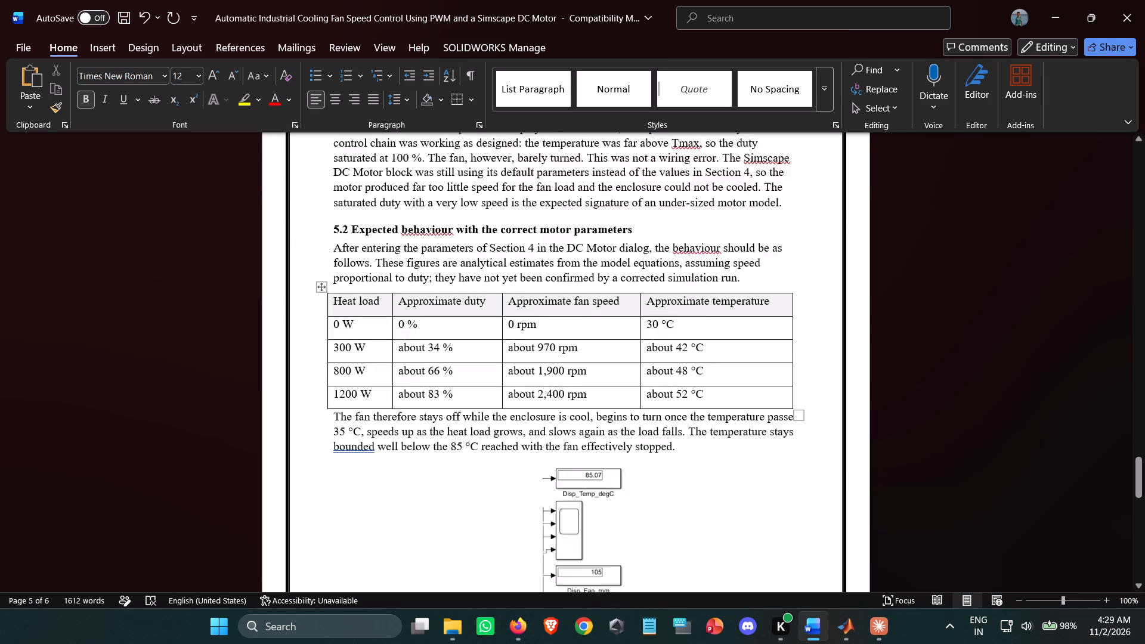
scroll(592, 395, "down", 1)
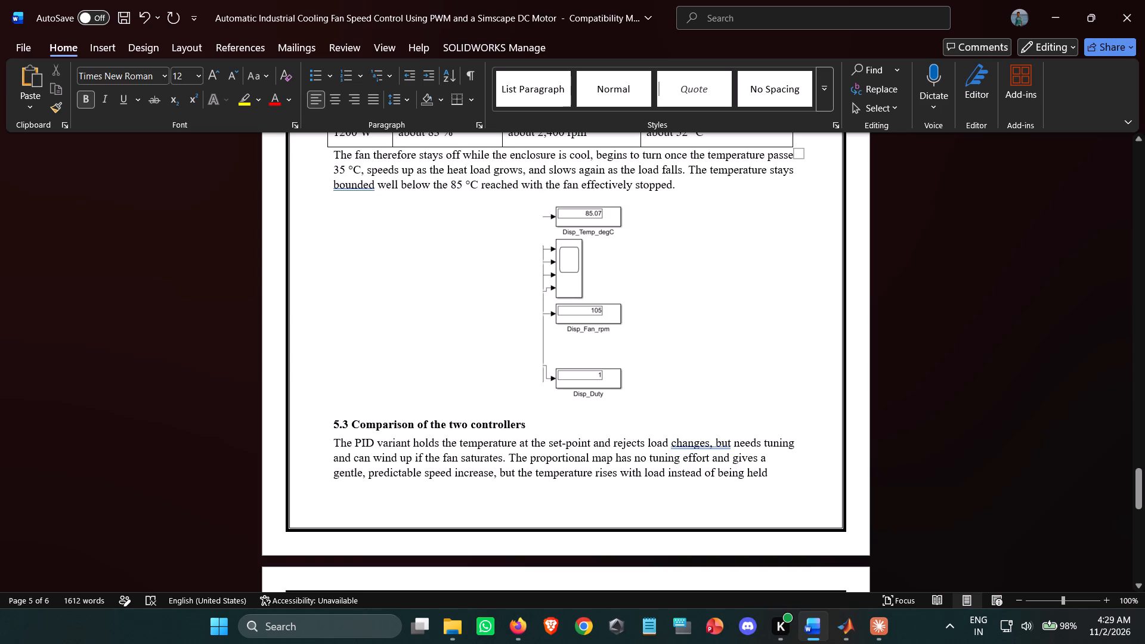
scroll(592, 395, "down", 1)
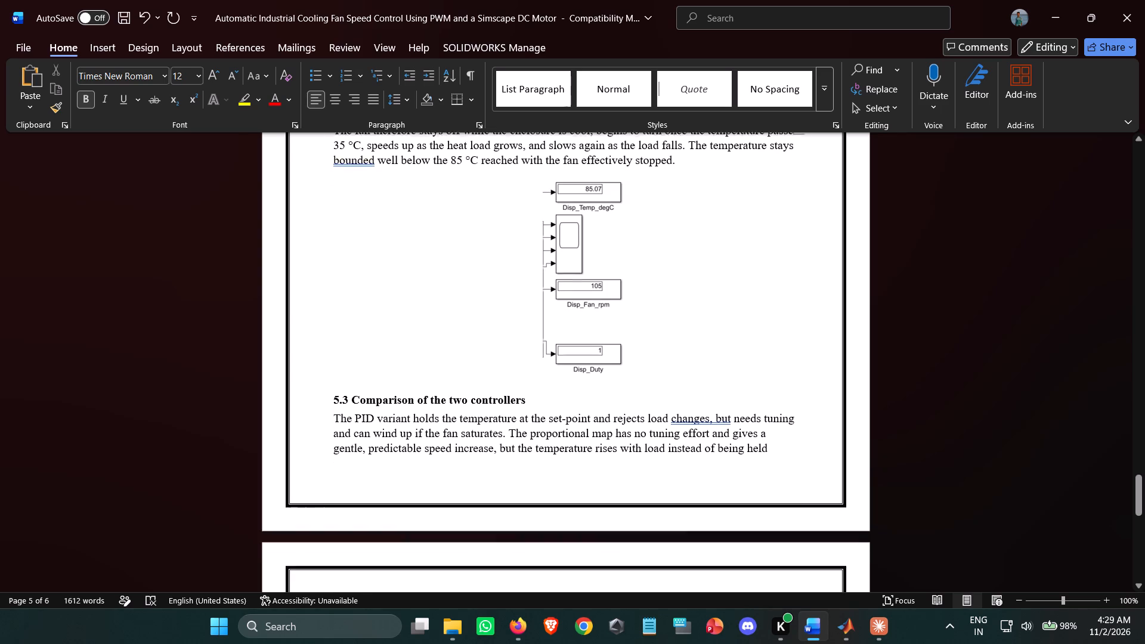
scroll(592, 395, "down", 10)
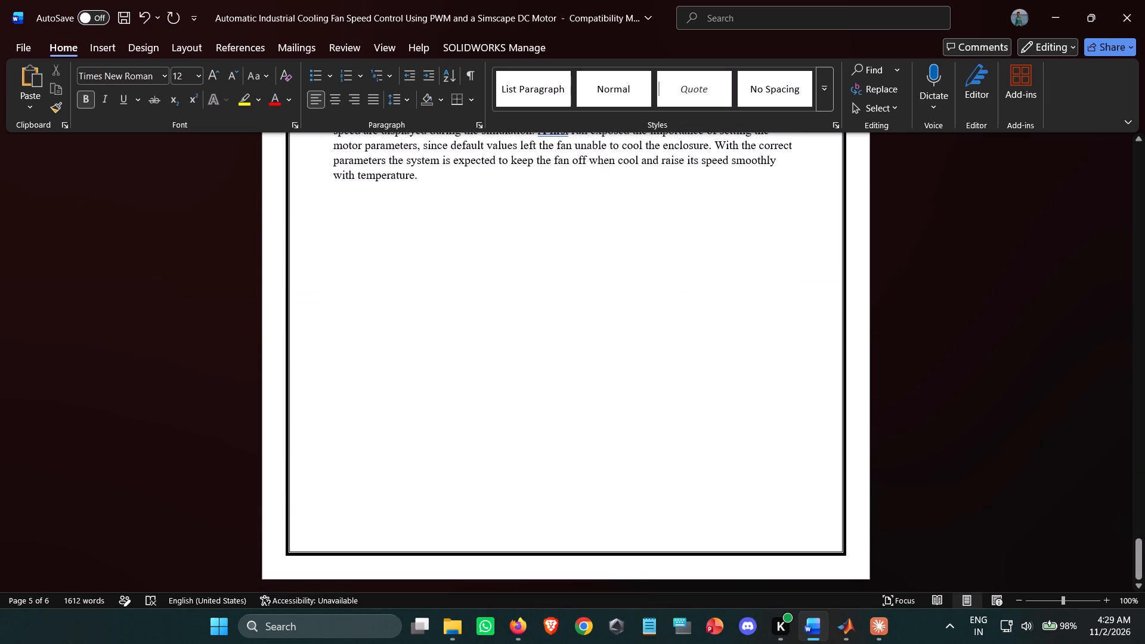
scroll(592, 395, "up", 5)
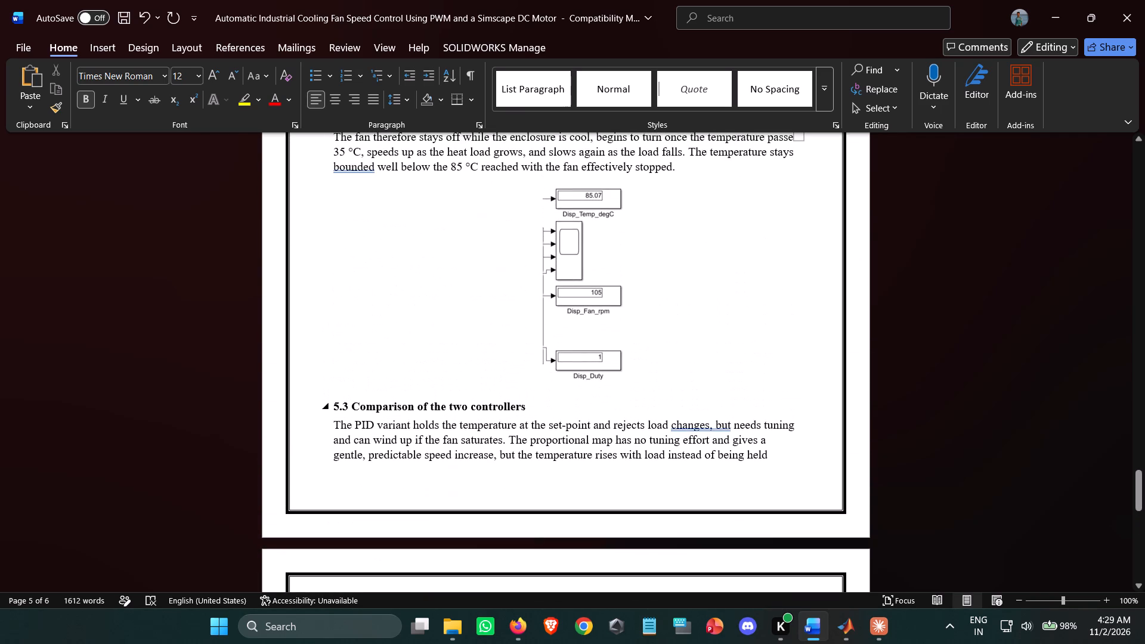
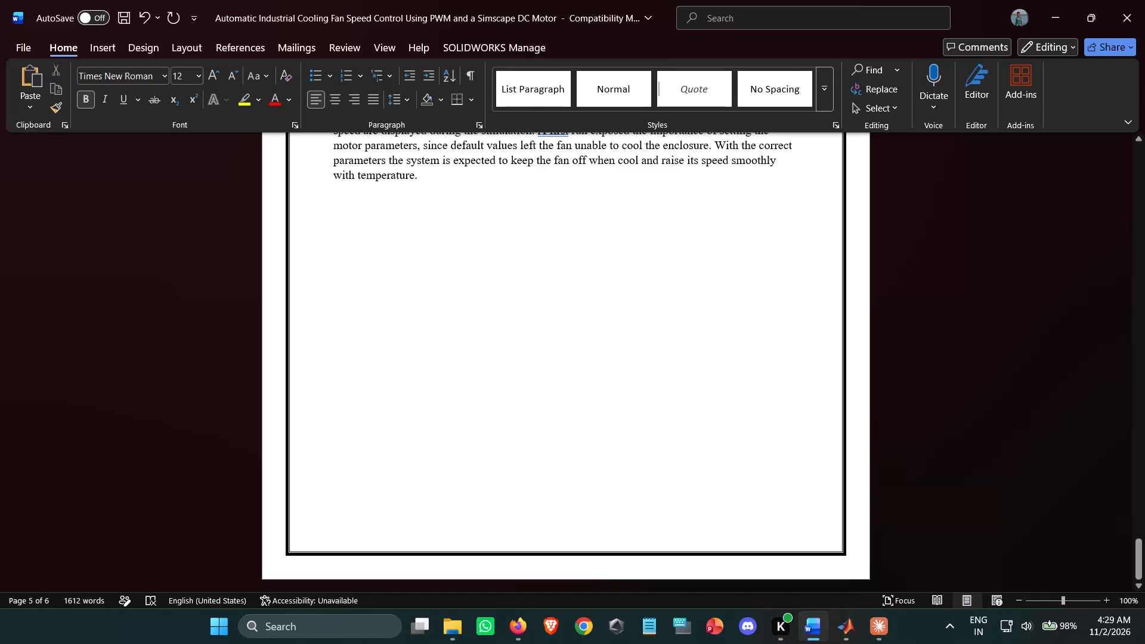
Review the bordered pages from the end of the report back up to the Abstract.
scroll(715, 397, "up", 5)
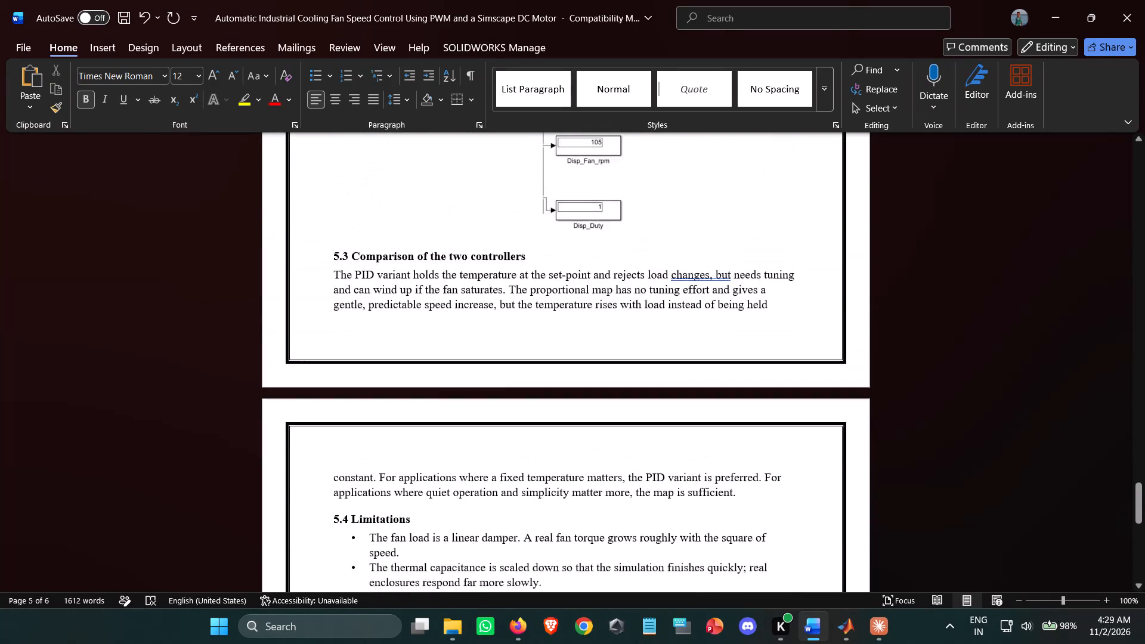
scroll(715, 397, "up", 7)
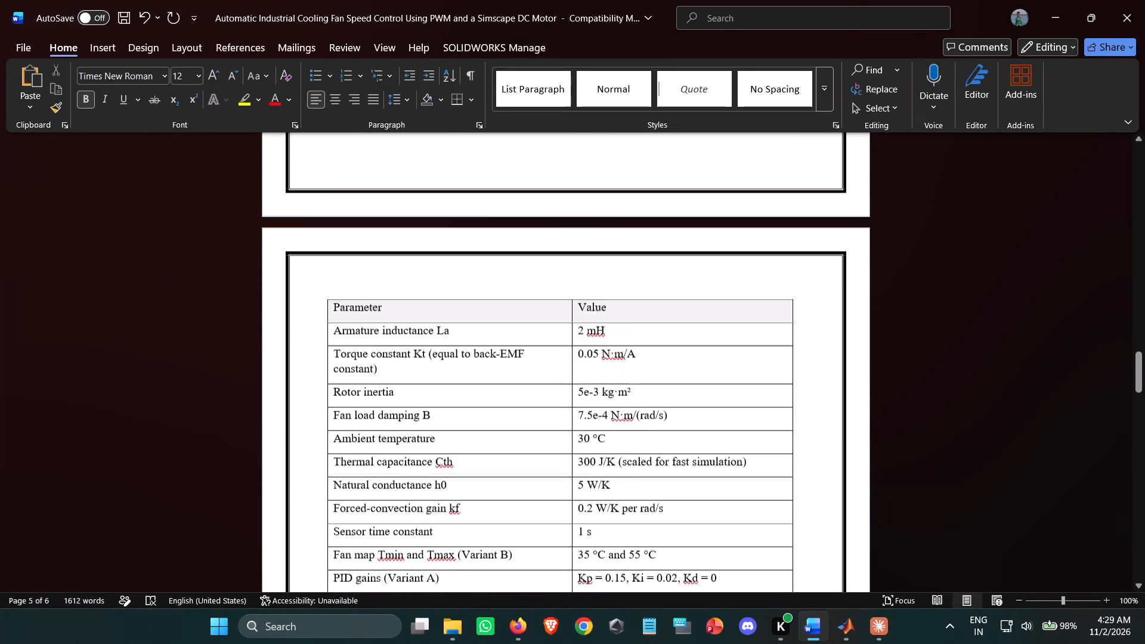
scroll(715, 397, "up", 7)
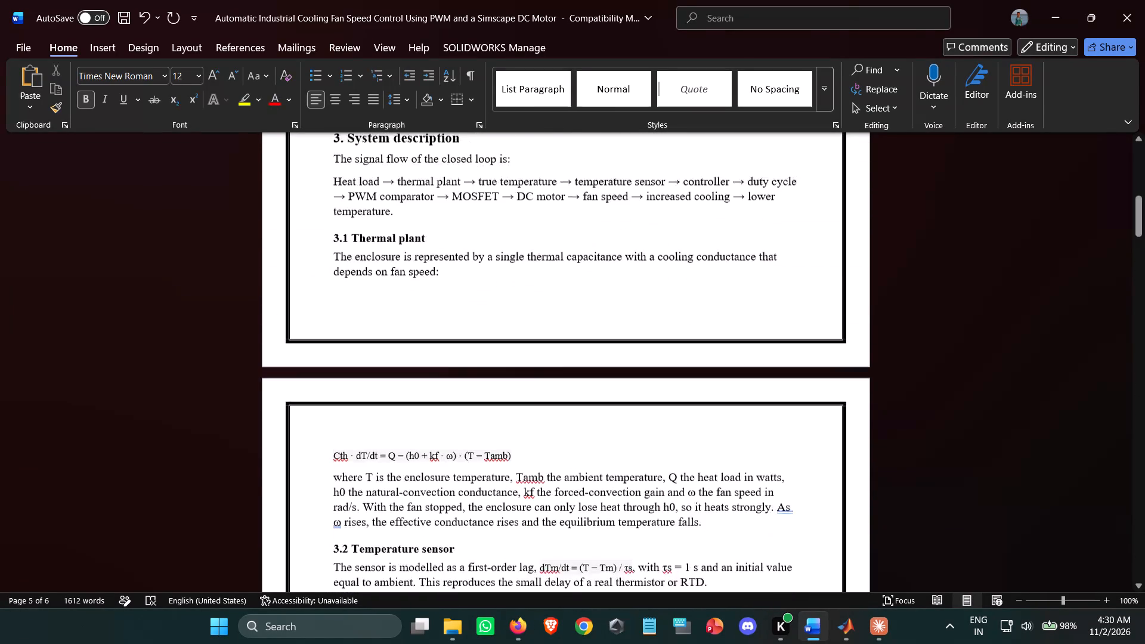
scroll(715, 397, "up", 6)
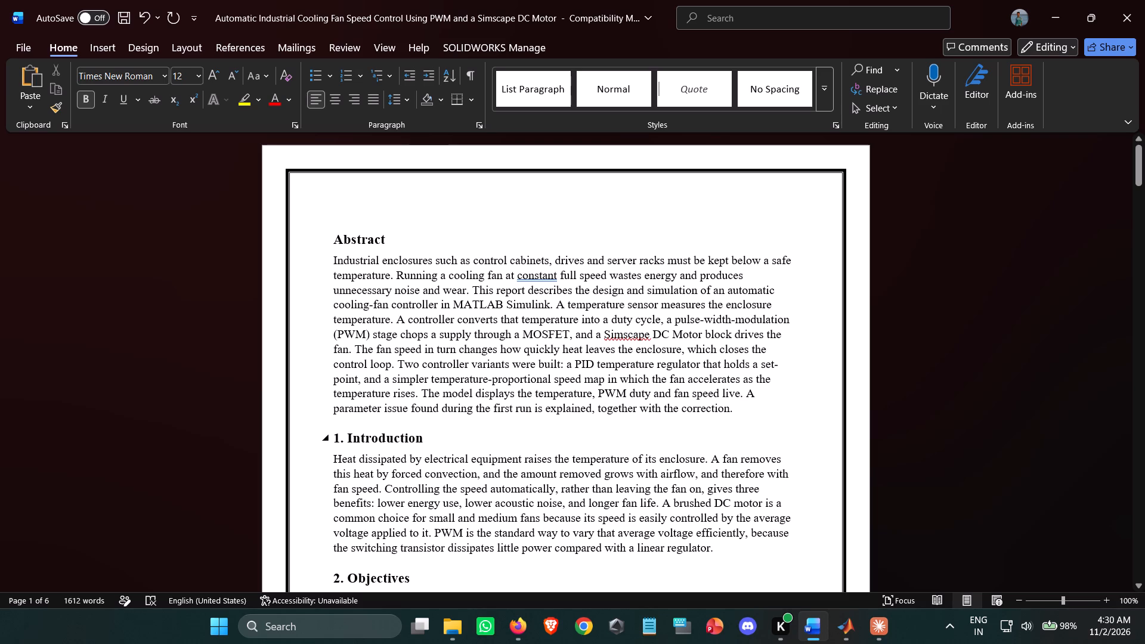
In File Explorer, open the consolidate PDF from Documents, word document folder, 4th sem, look through its pages and close it.
left_click(453, 642)
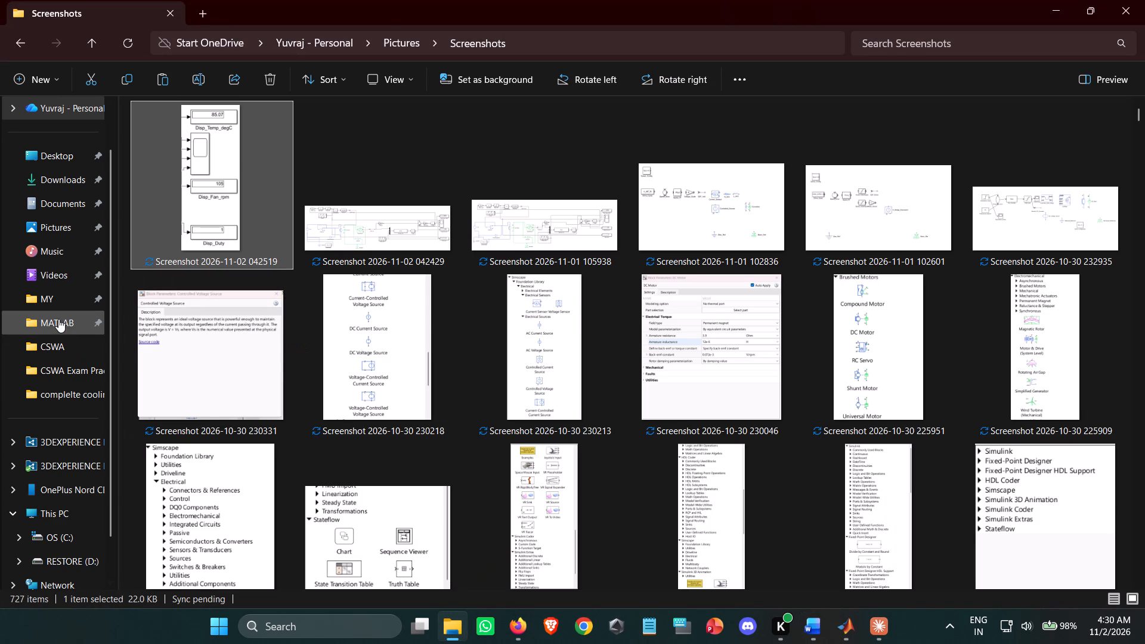
left_click(51, 190)
left_click(52, 206)
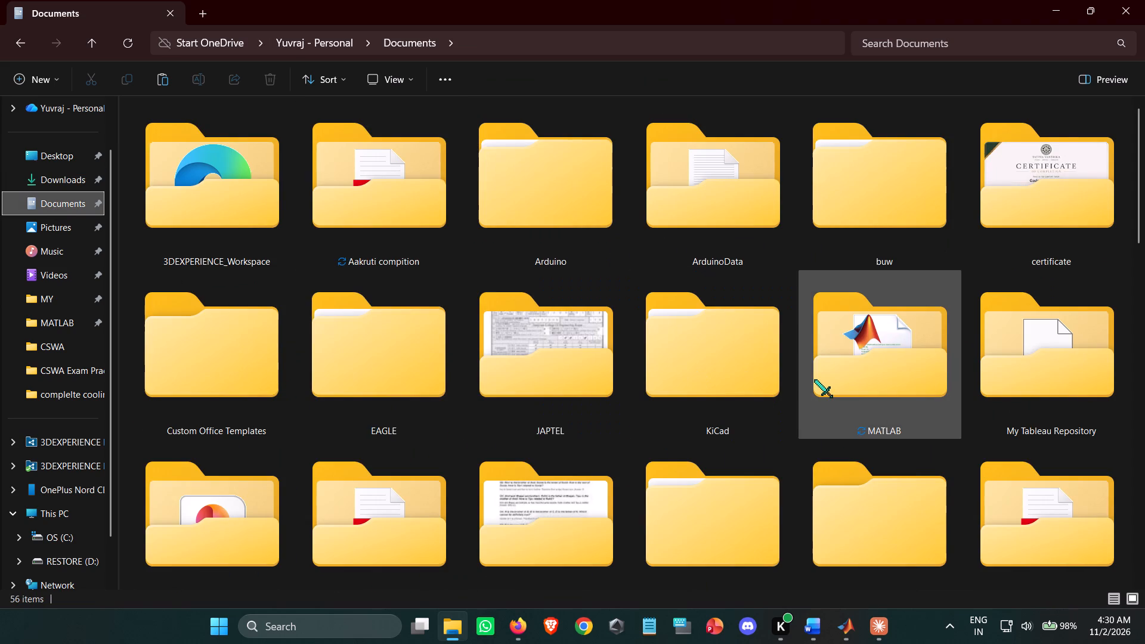
scroll(814, 379, "down", 1)
double_click(992, 464)
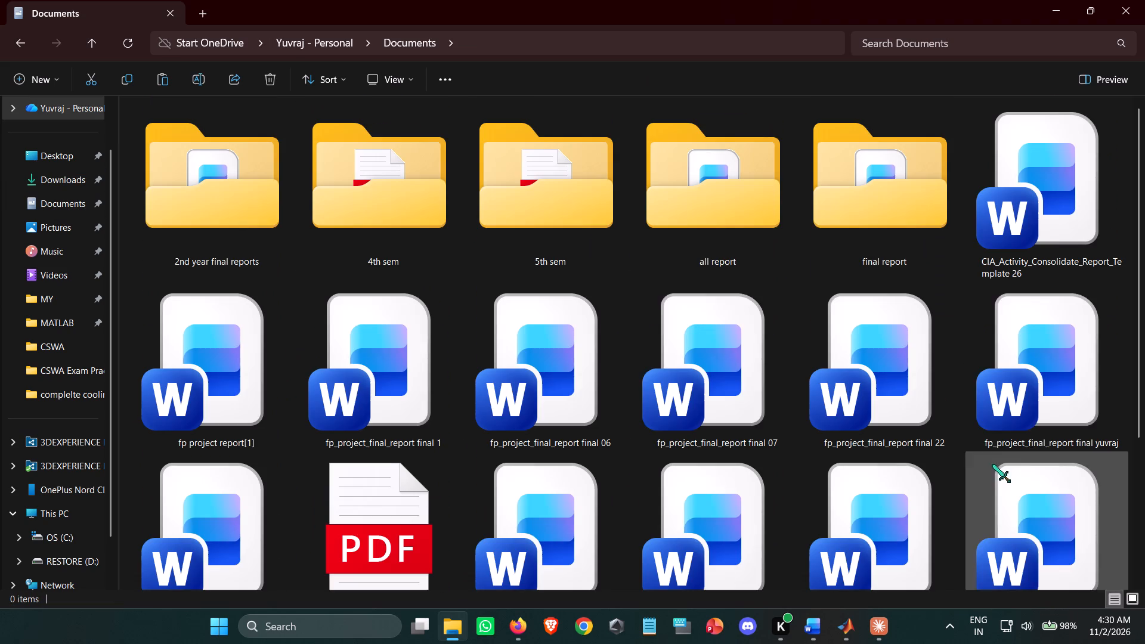
double_click(444, 210)
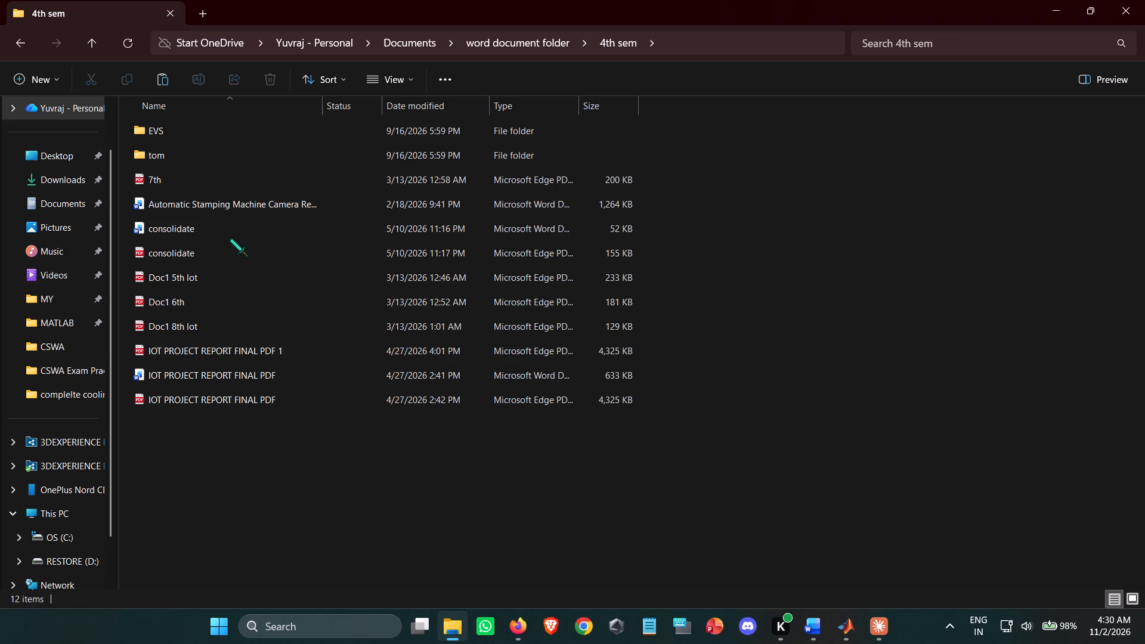
double_click(190, 250)
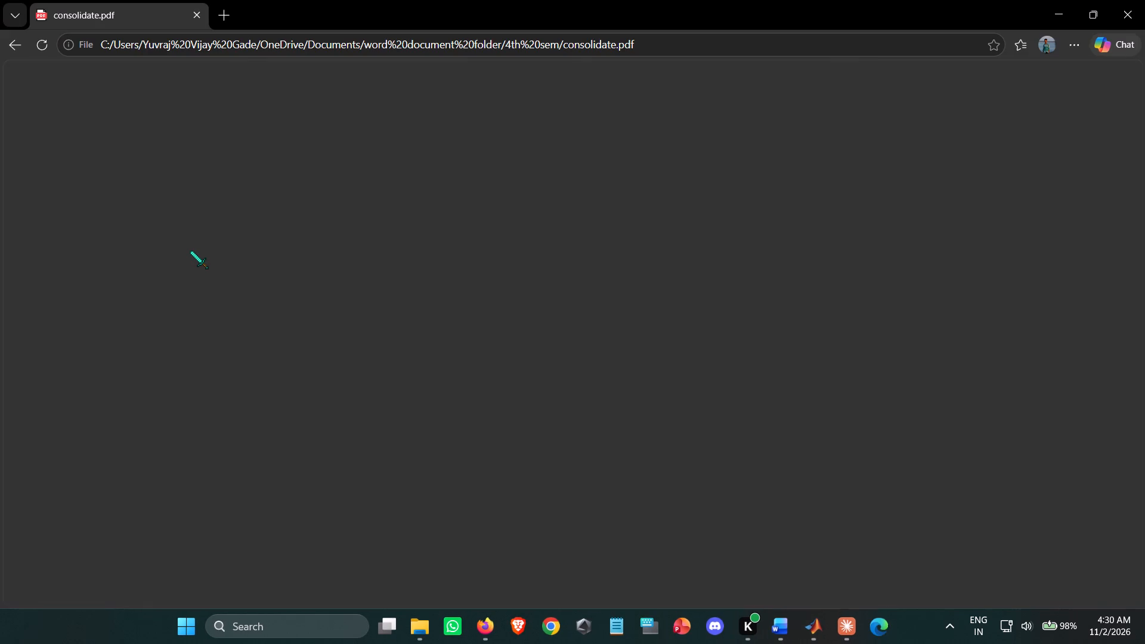
scroll(645, 394, "down", 12)
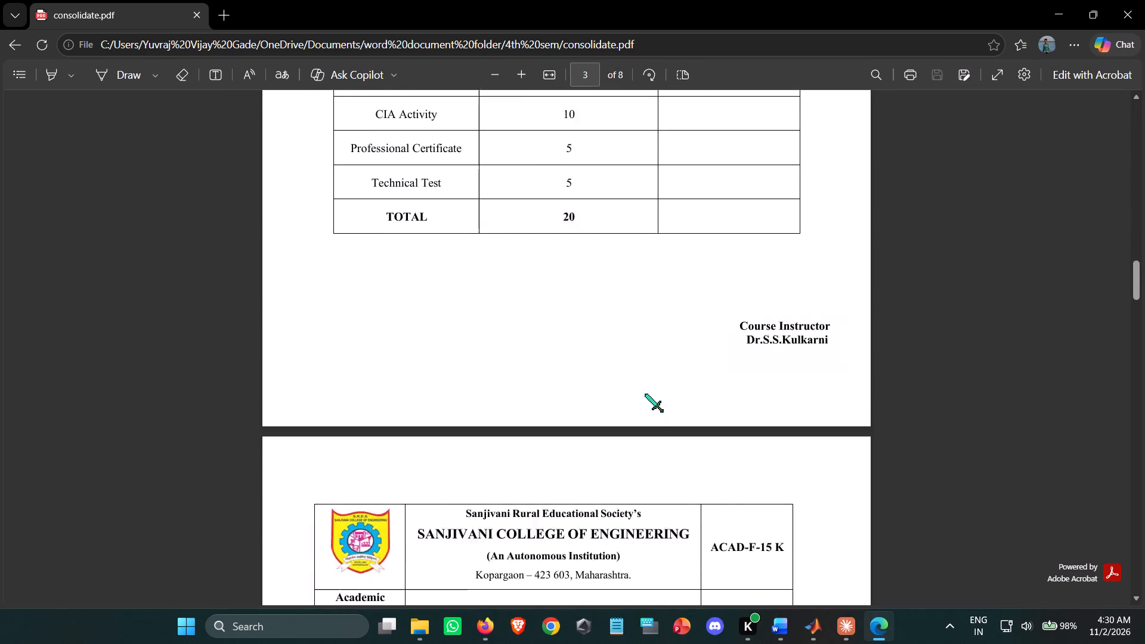
scroll(645, 394, "down", 15)
left_click(1138, 68)
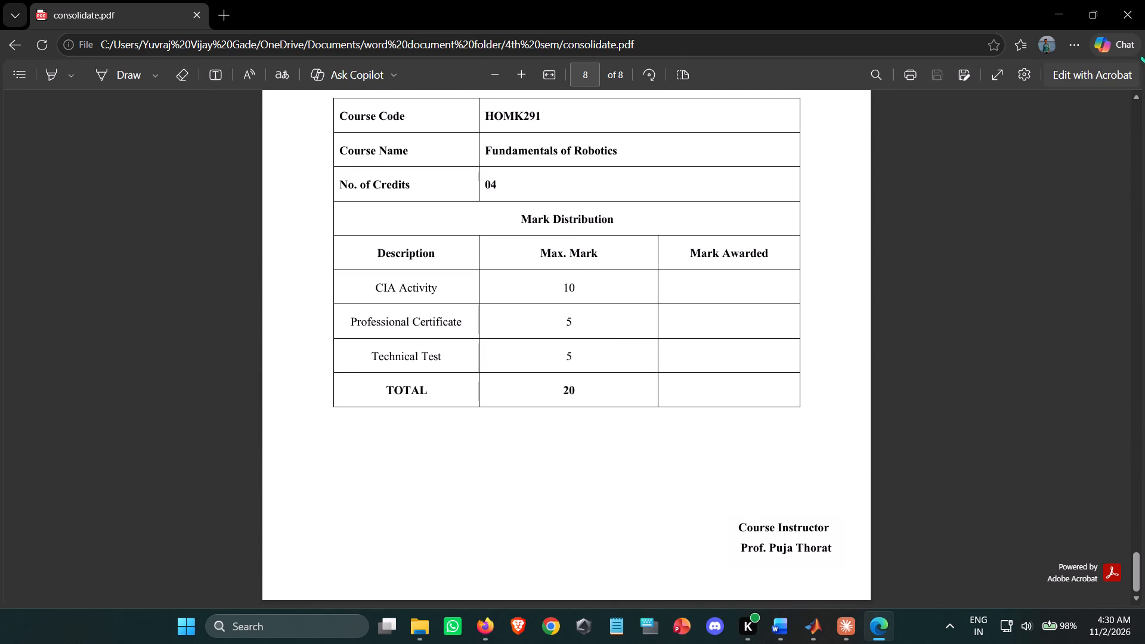
left_click(1128, 18)
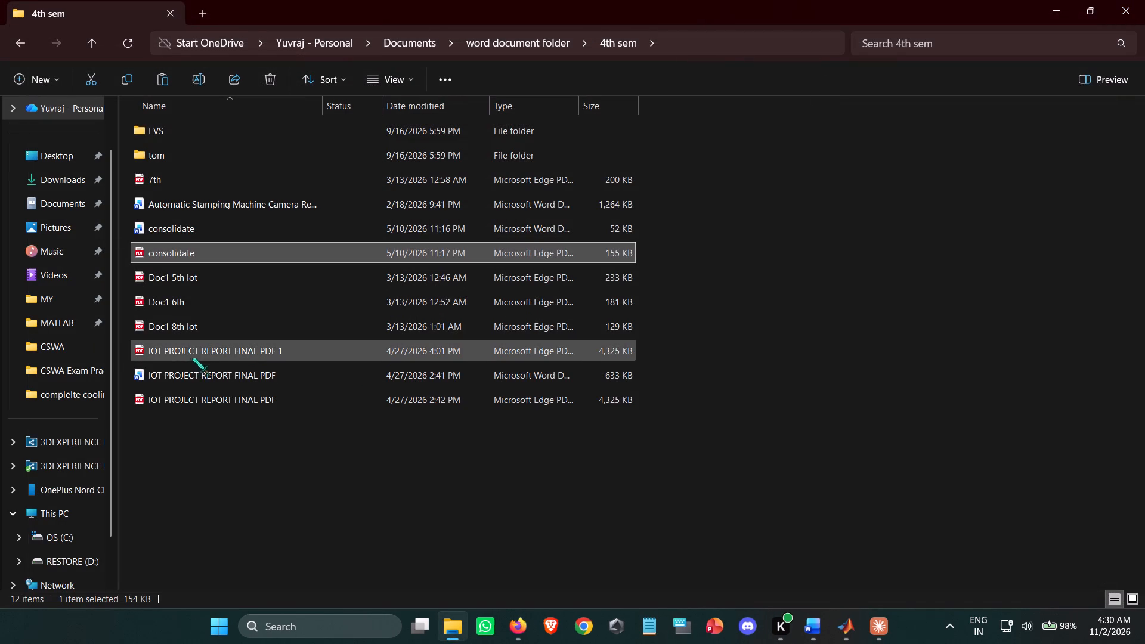
Open IOT PROJECT REPORT FINAL PDF 1, examine its page borders and section layout as a reference, and return to the Word report.
double_click(208, 352)
scroll(590, 385, "down", 16)
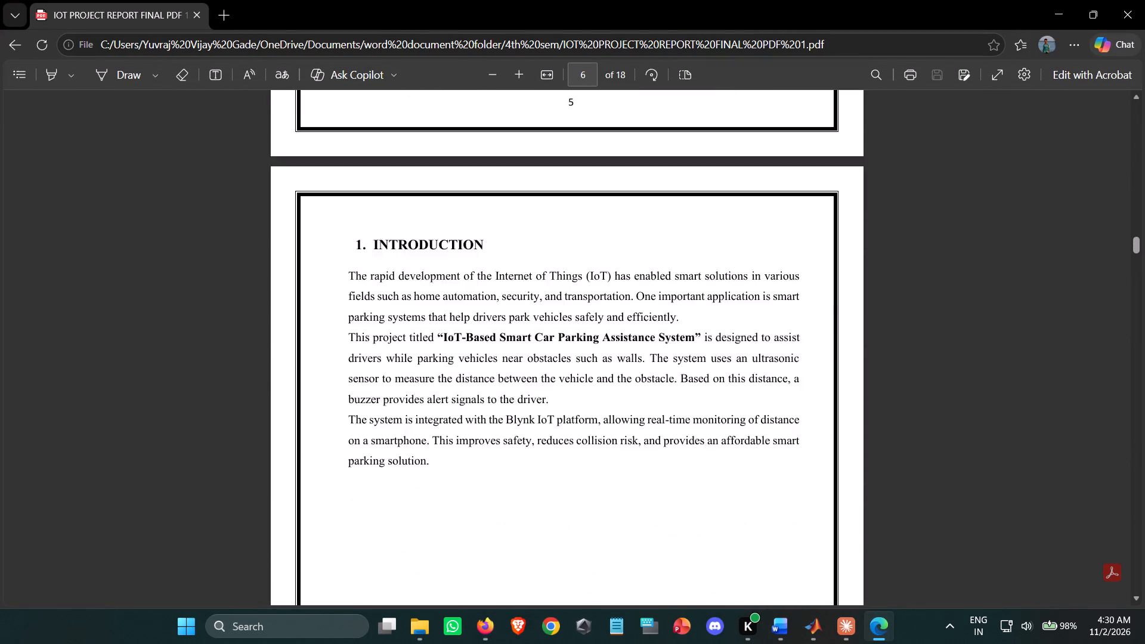
scroll(590, 385, "down", 1)
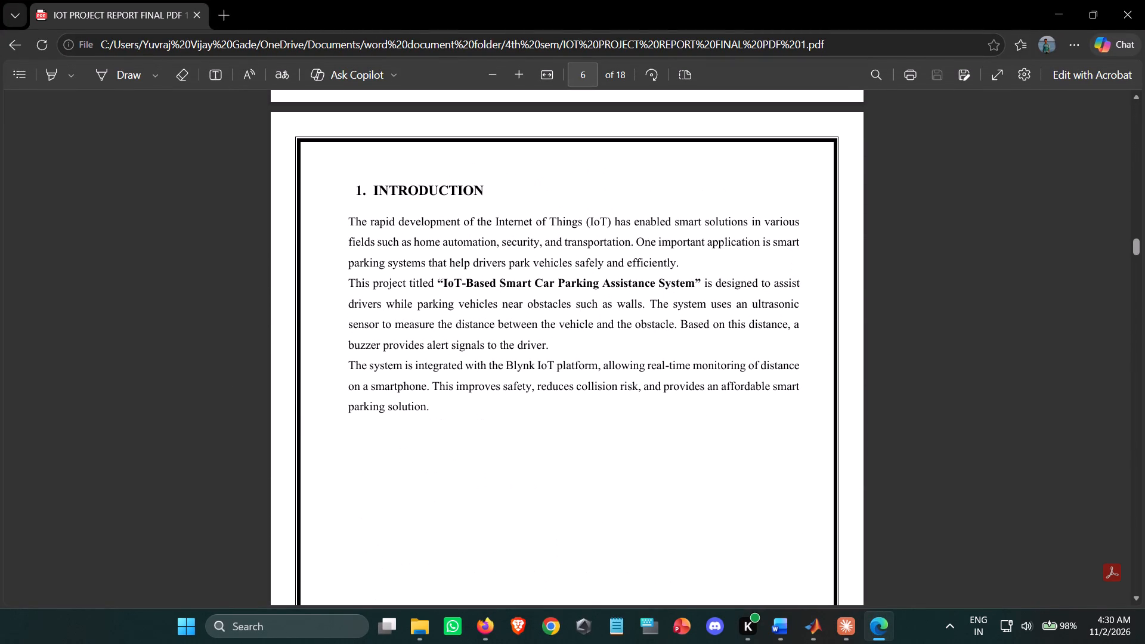
scroll(522, 307, "up", 2)
scroll(522, 307, "down", 4)
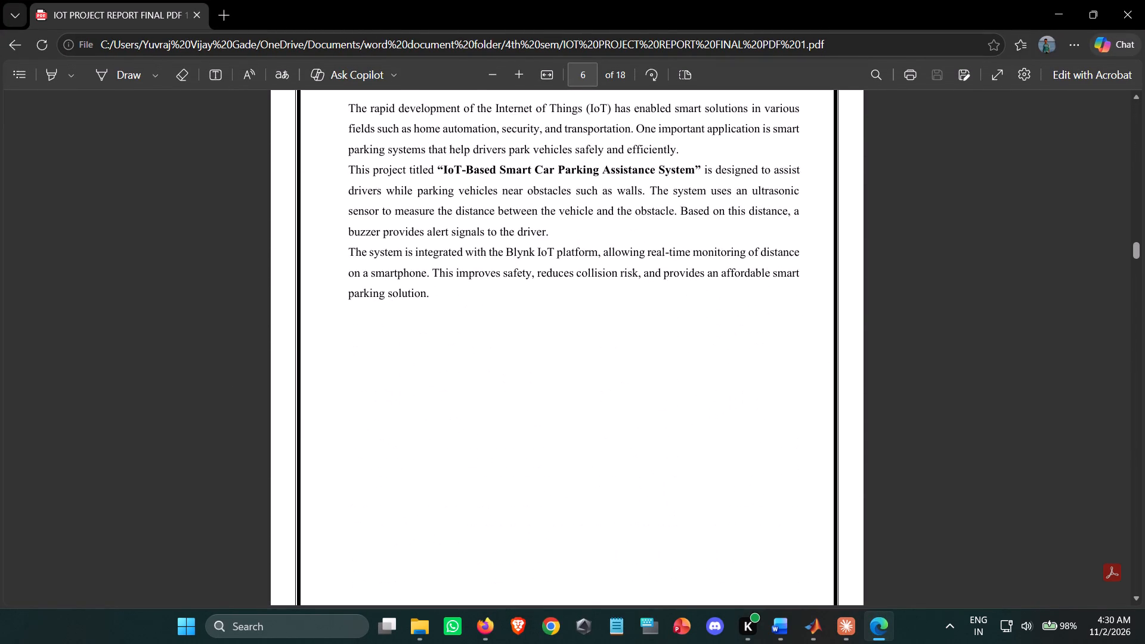
scroll(522, 307, "down", 8)
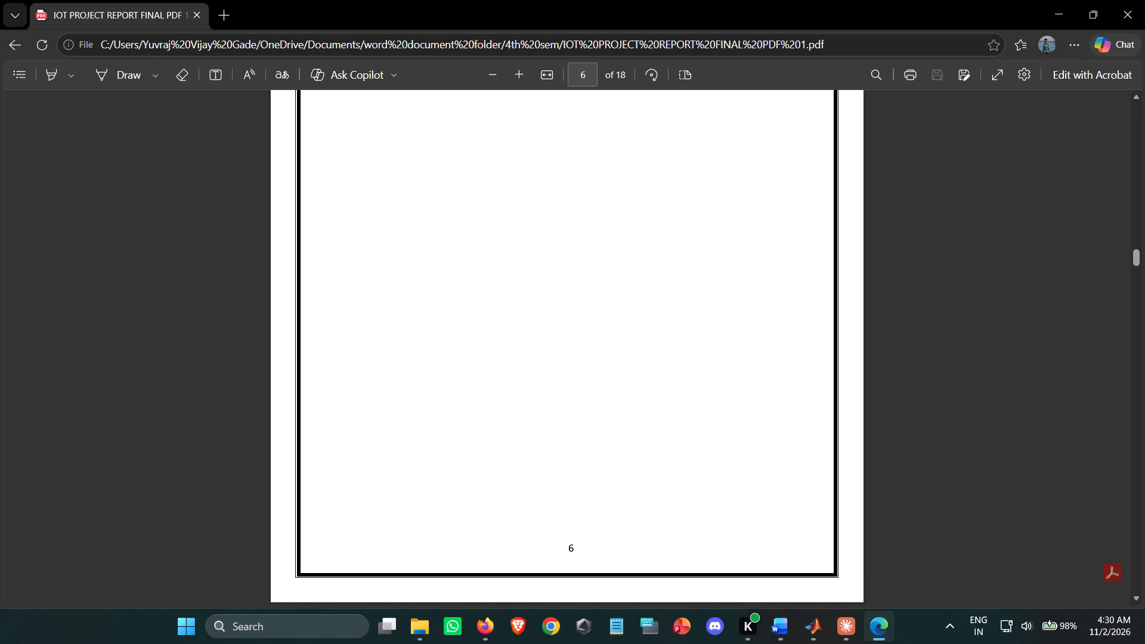
scroll(658, 307, "down", 4)
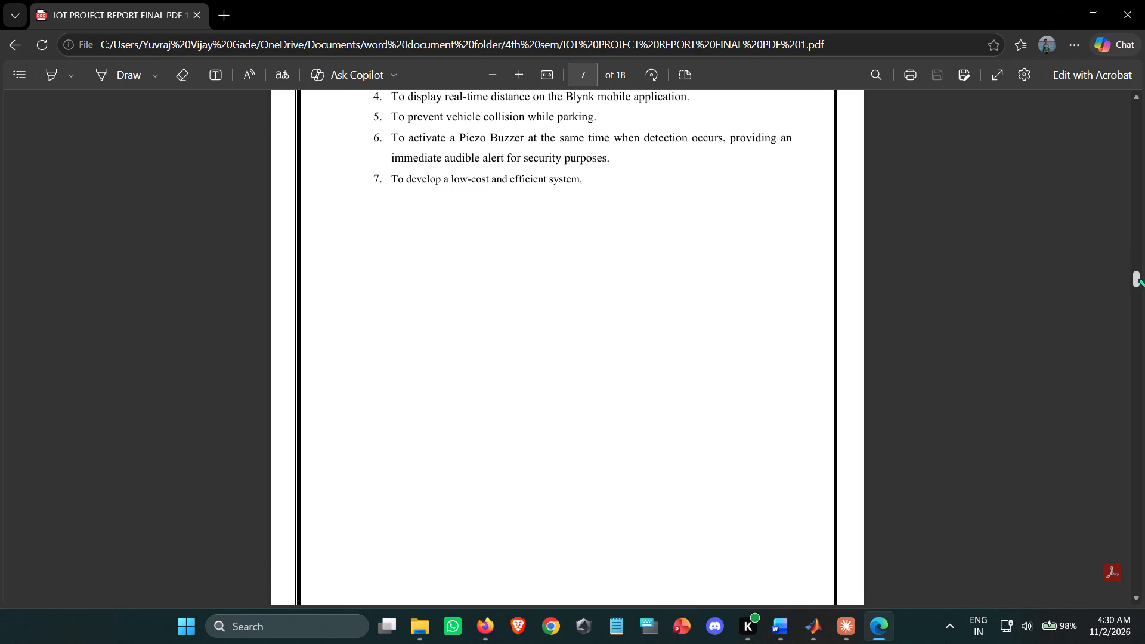
left_click_drag(1134, 283, 1134, 280)
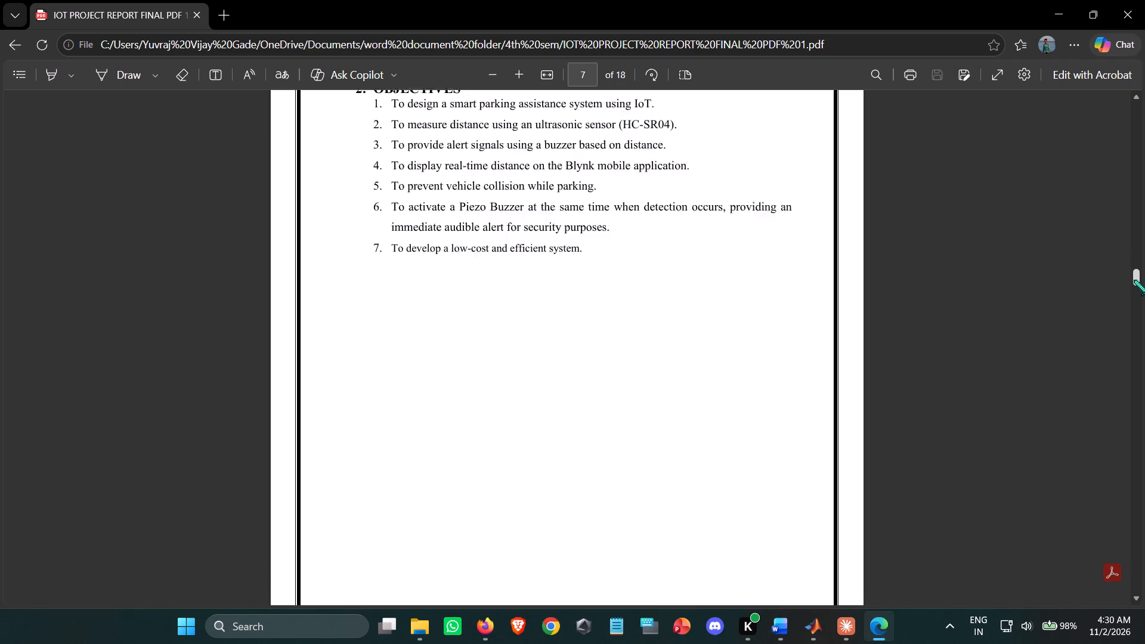
left_click_drag(1134, 280, 1137, 325)
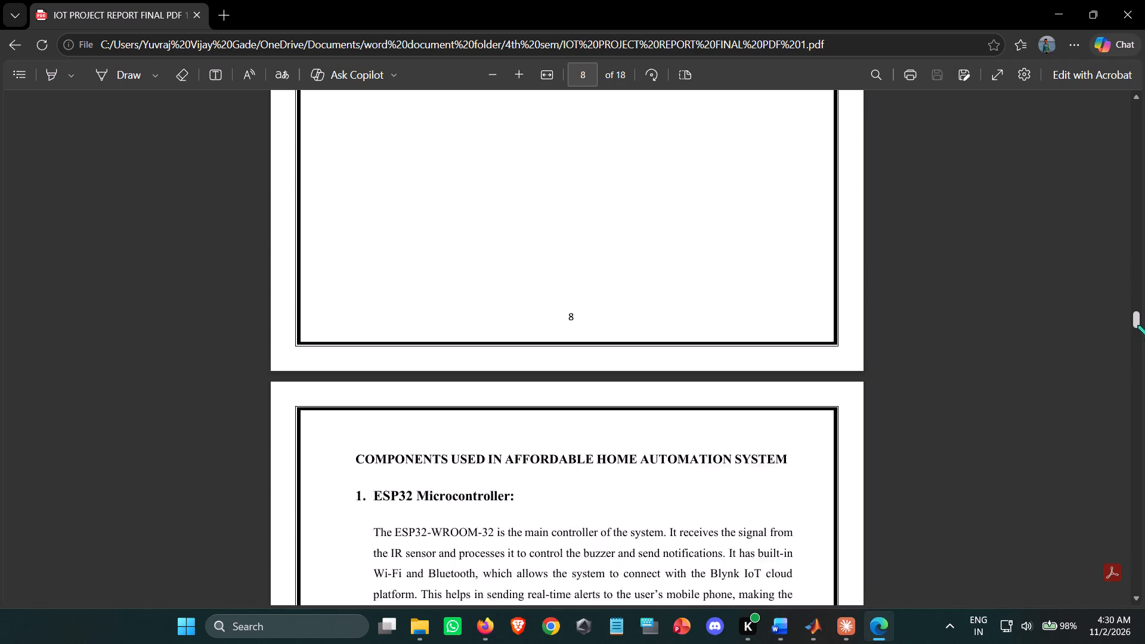
left_click_drag(1137, 325, 1138, 387)
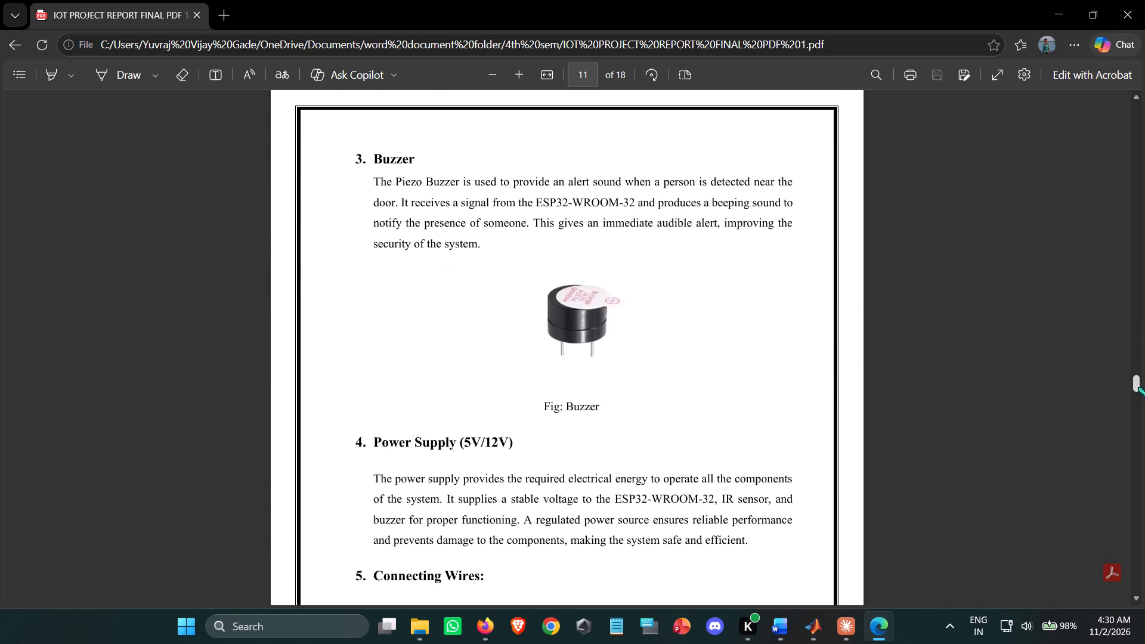
left_click_drag(1138, 387, 1114, 169)
left_click(784, 625)
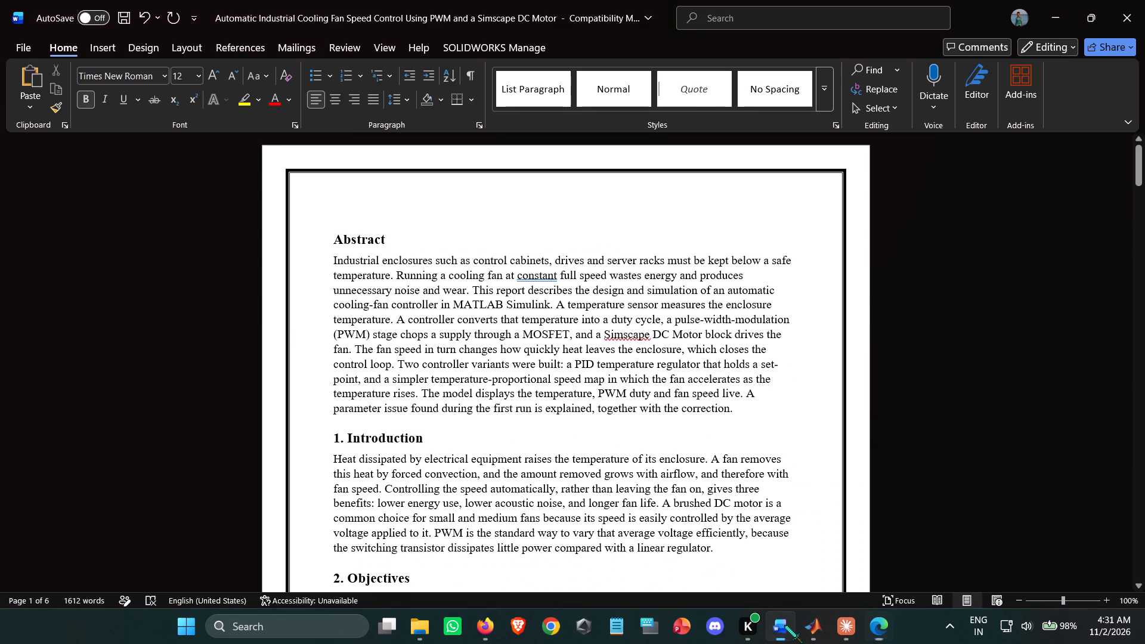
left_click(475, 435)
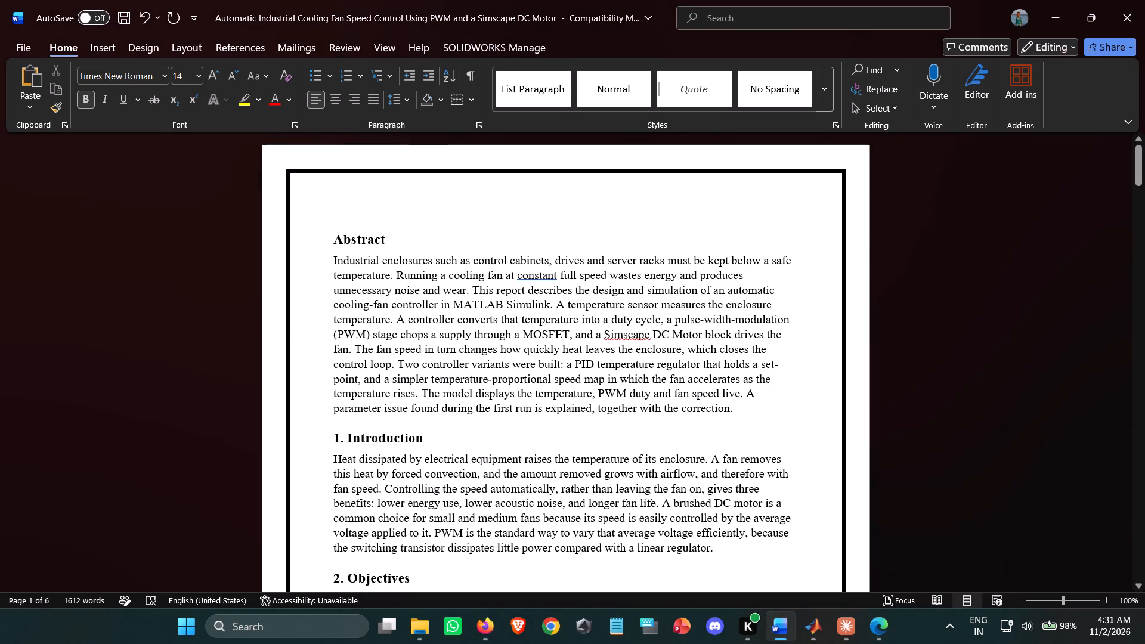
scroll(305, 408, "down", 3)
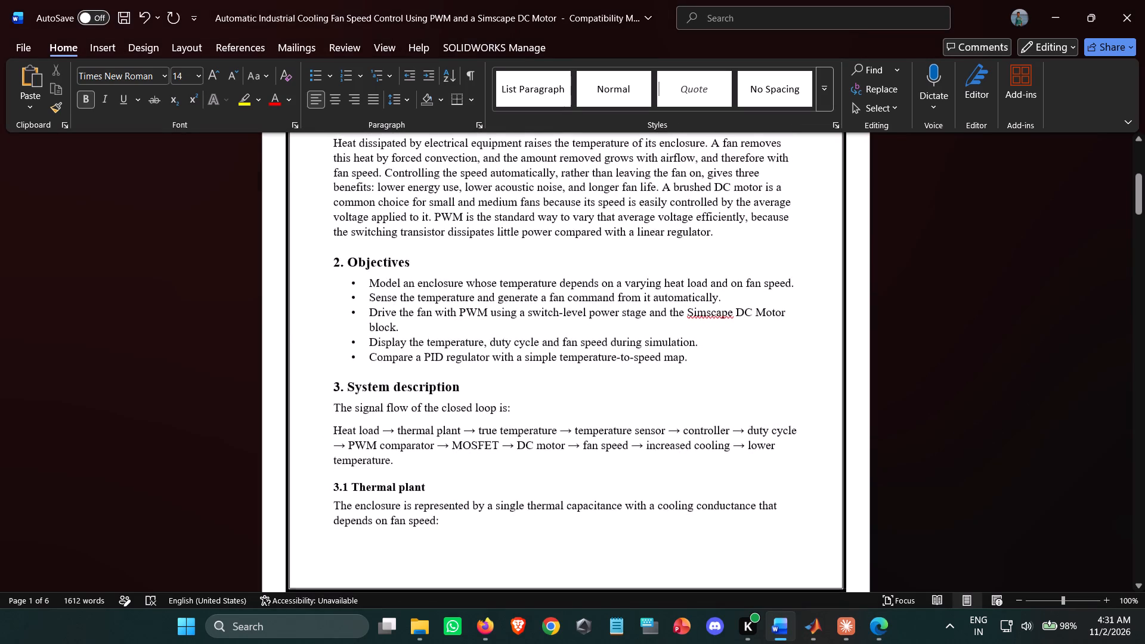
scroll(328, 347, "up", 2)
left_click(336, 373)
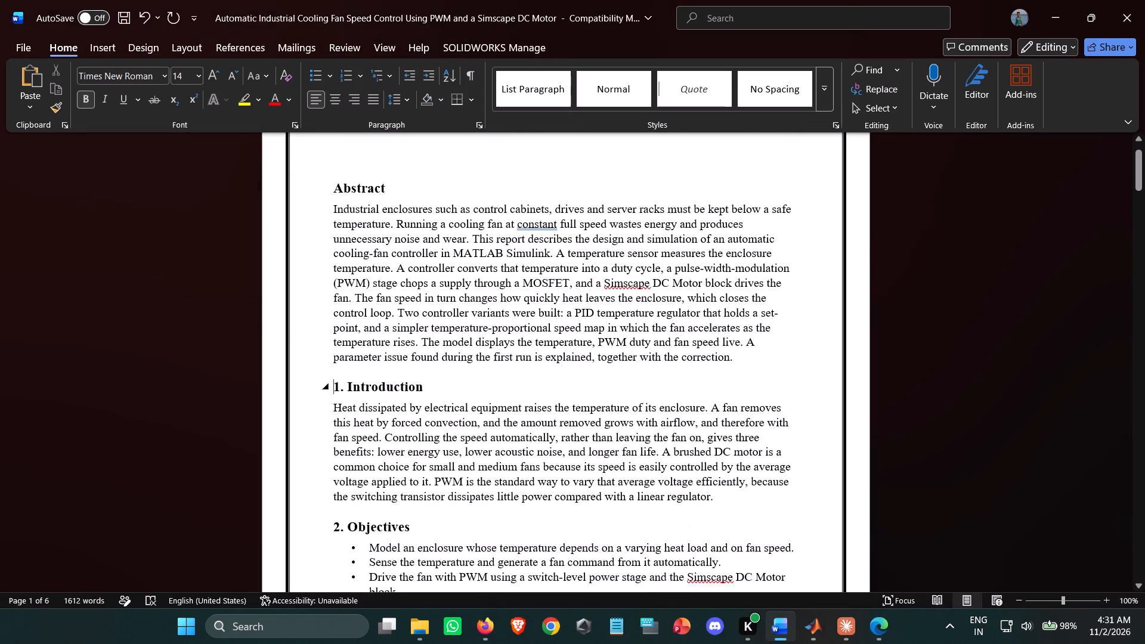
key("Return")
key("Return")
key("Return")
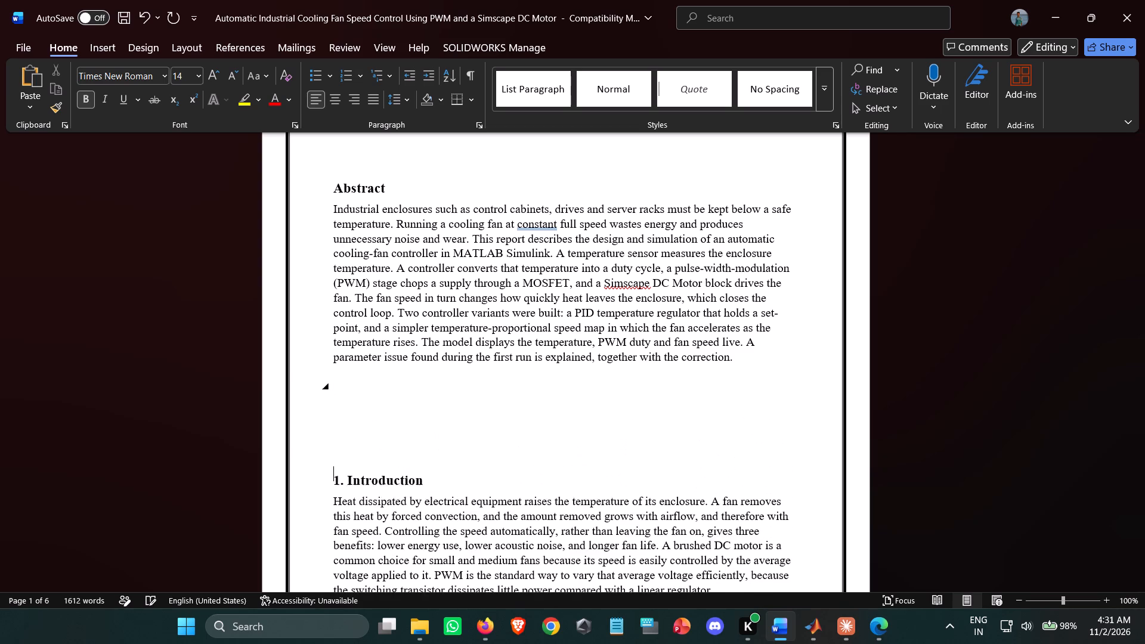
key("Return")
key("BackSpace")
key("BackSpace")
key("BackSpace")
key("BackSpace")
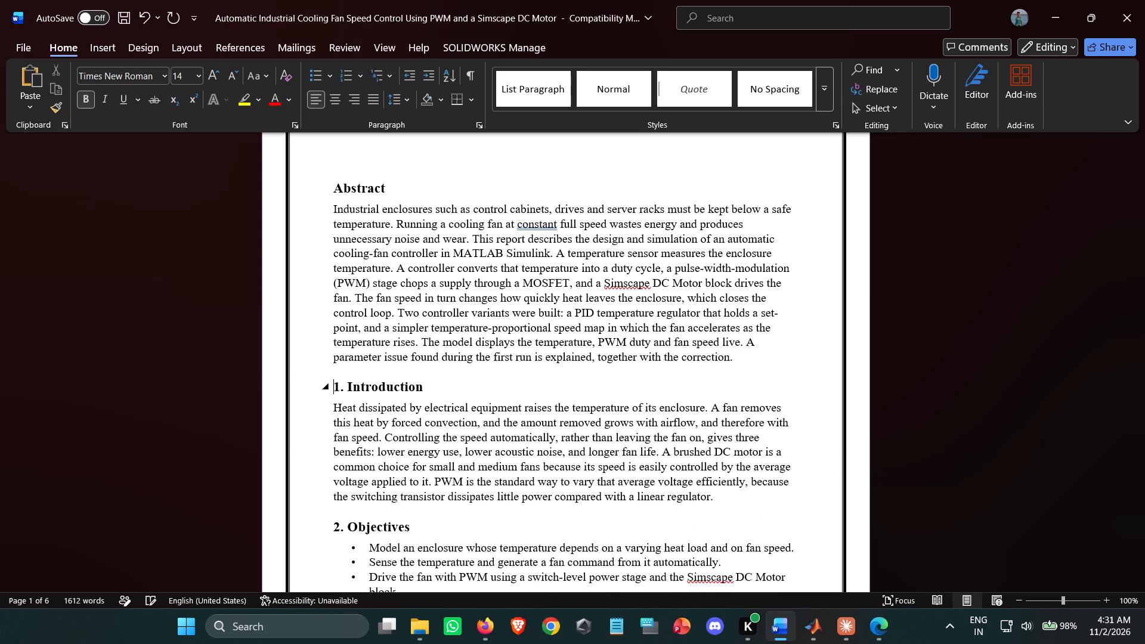
Insert blank lines after the Abstract paragraph until the "1. Introduction" heading starts at the top of a new page.
left_click(752, 365)
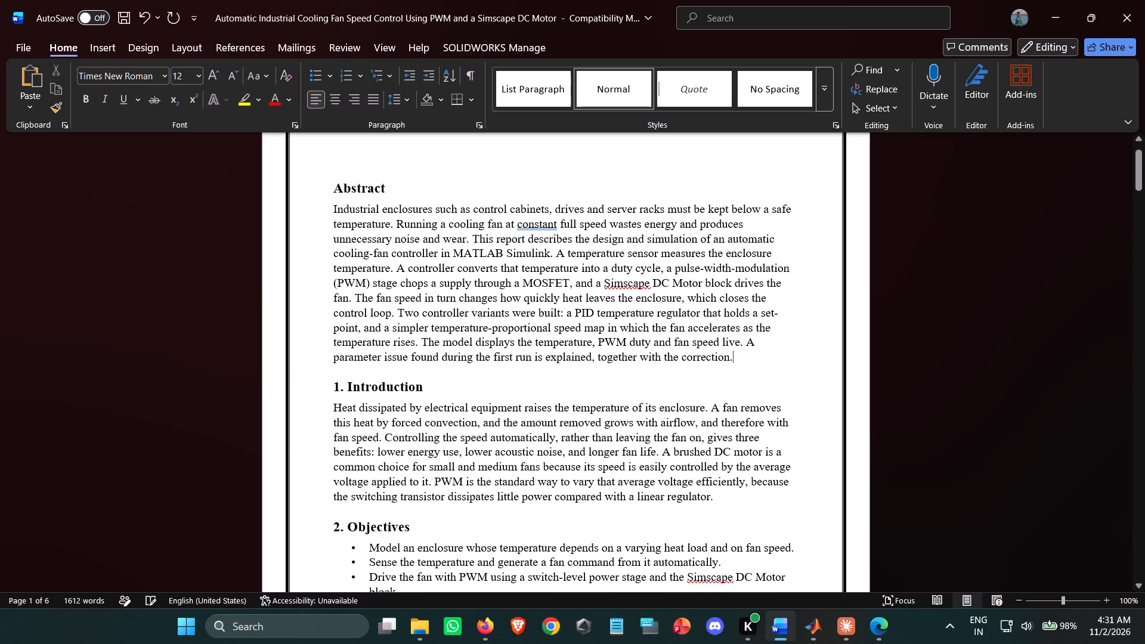
key("Return")
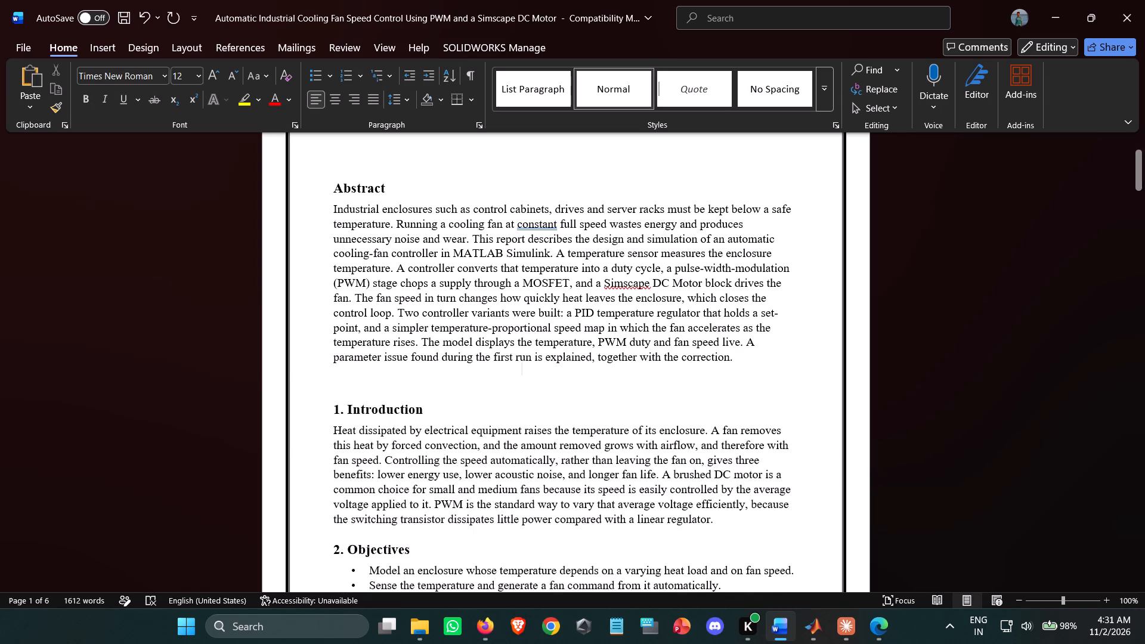
key("Return")
key("Return")
key("Return")
key("Return")
key("Return")
key("Return")
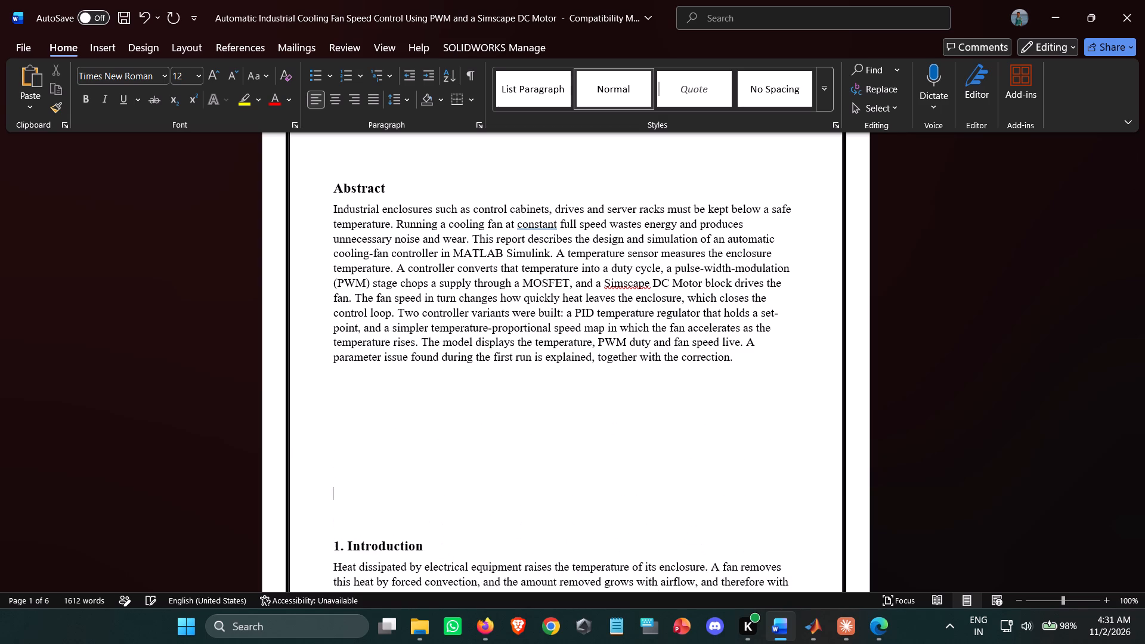
key("Return")
key("Down")
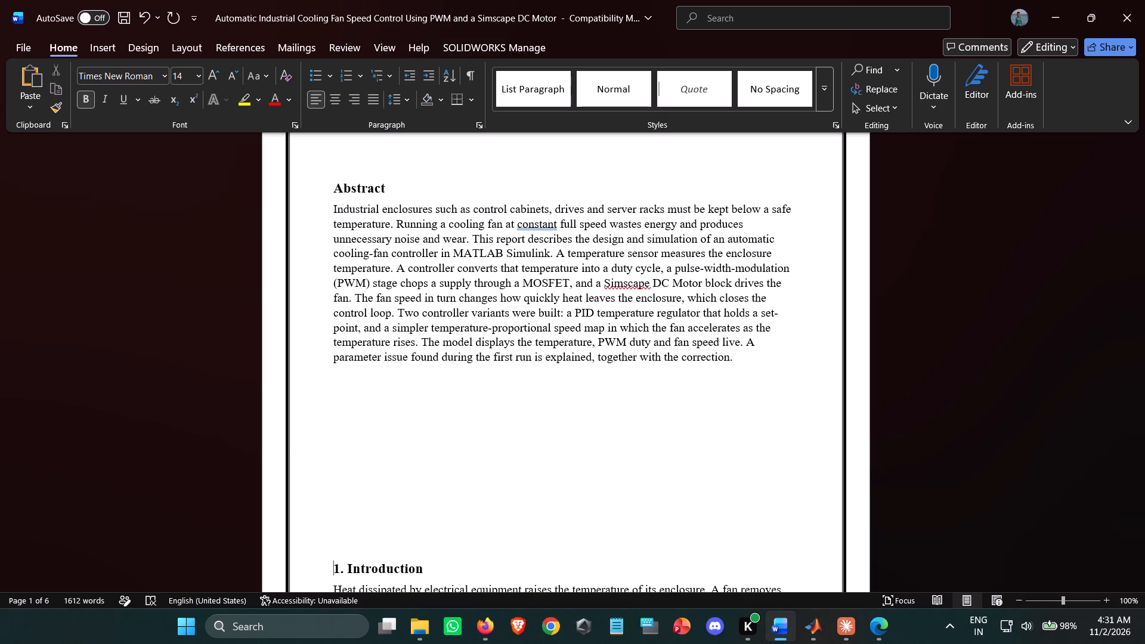
key("Up")
key("Return")
key("Return")
key("Return")
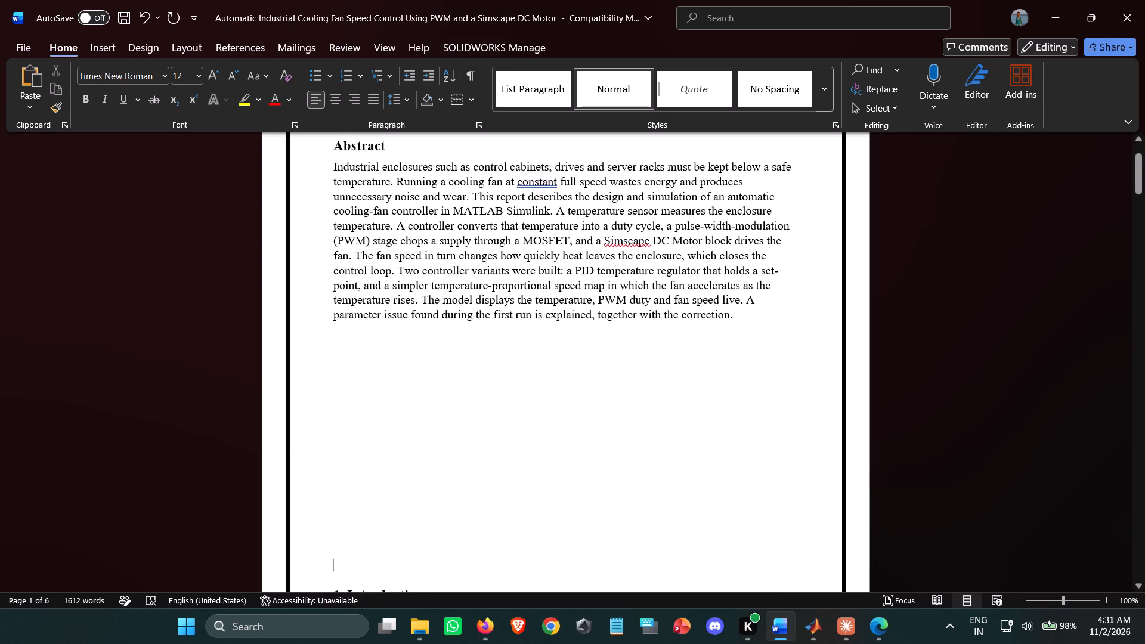
scroll(752, 365, "down", 2)
key("Return")
key("Return")
key("Return")
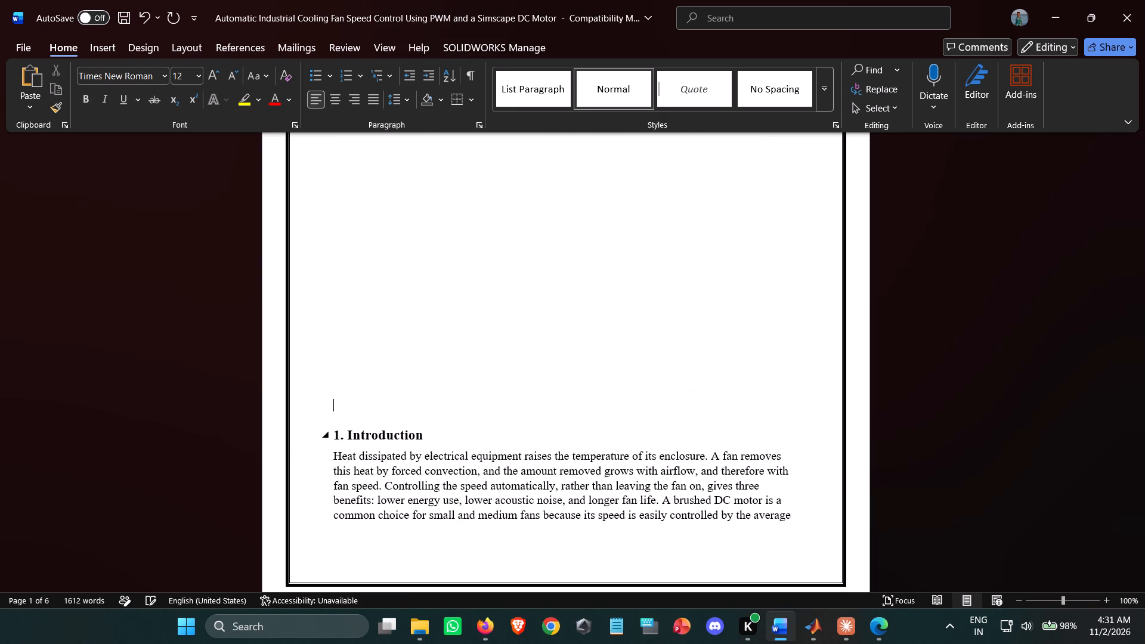
key("Return")
key("Return")
key("Return")
scroll(752, 365, "down", 1)
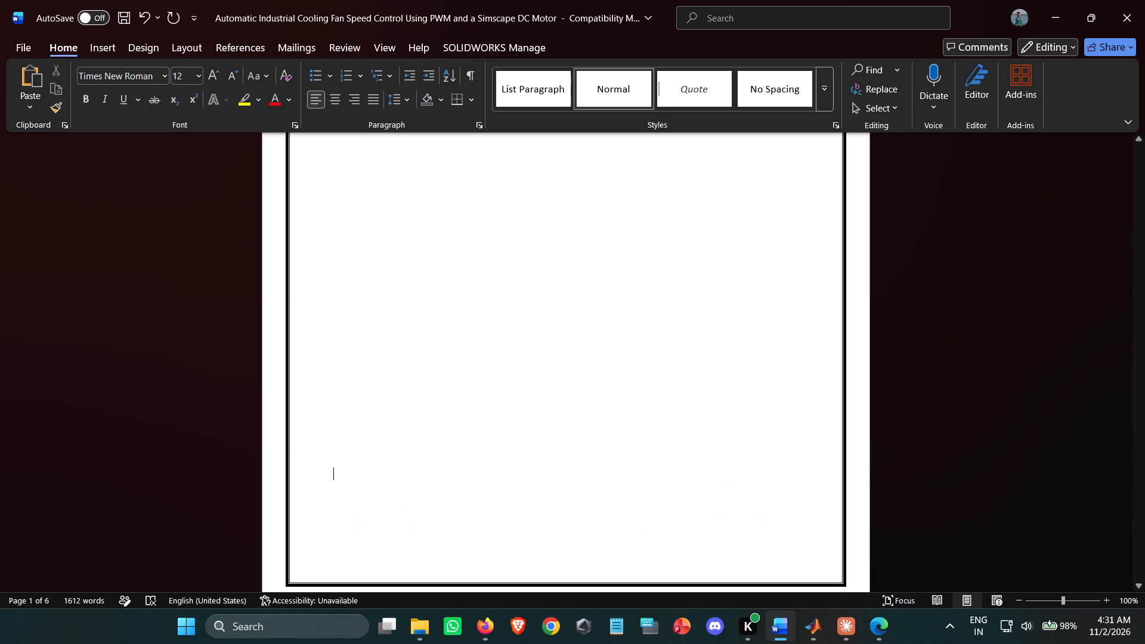
scroll(752, 365, "down", 4)
scroll(775, 293, "up", 1)
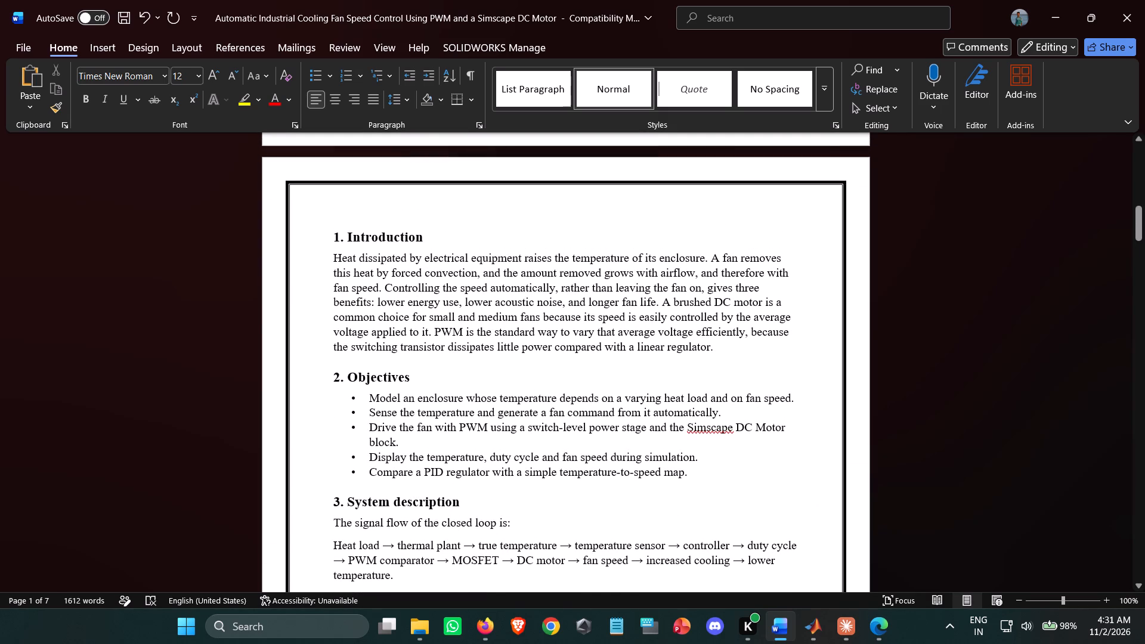
Insert blank lines above the "Abstract" heading until it starts at the top of the second page, leaving the first page empty.
scroll(632, 405, "up", 9)
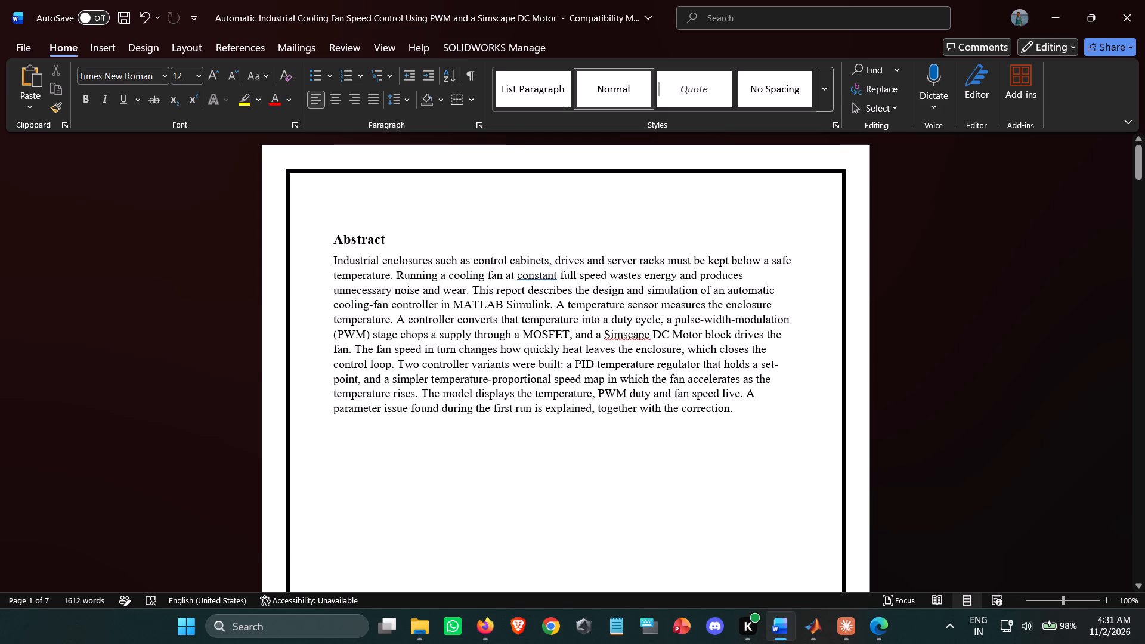
left_click(334, 233)
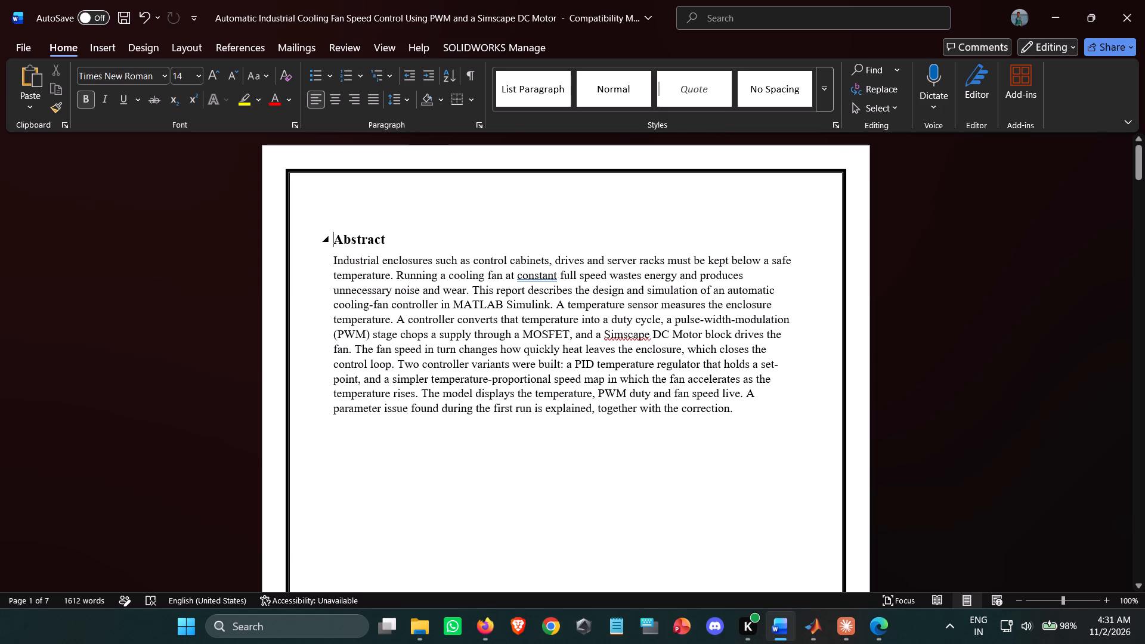
key("ctrl+minus")
key("ctrl+BackSpace")
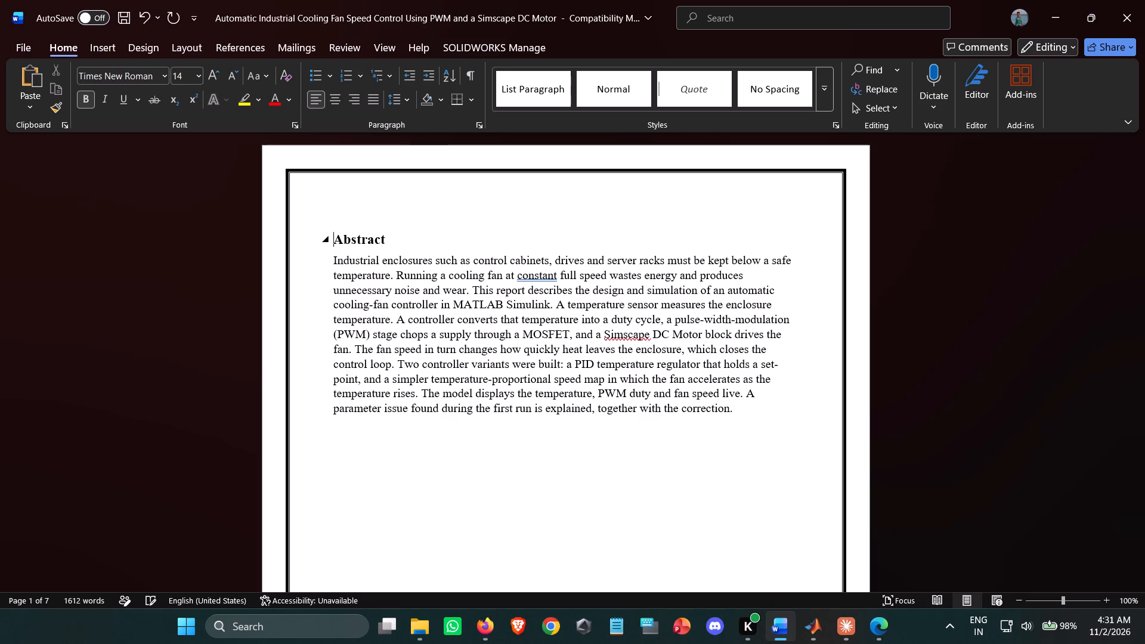
left_click(923, 236)
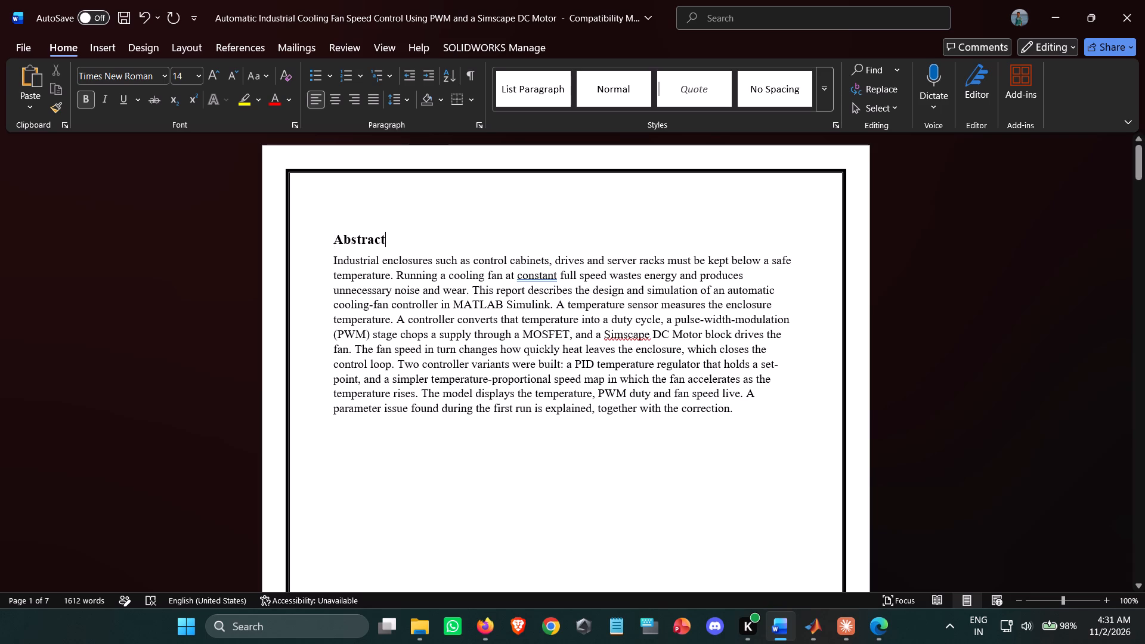
left_click(923, 236)
left_click_drag(1063, 602, 1059, 603)
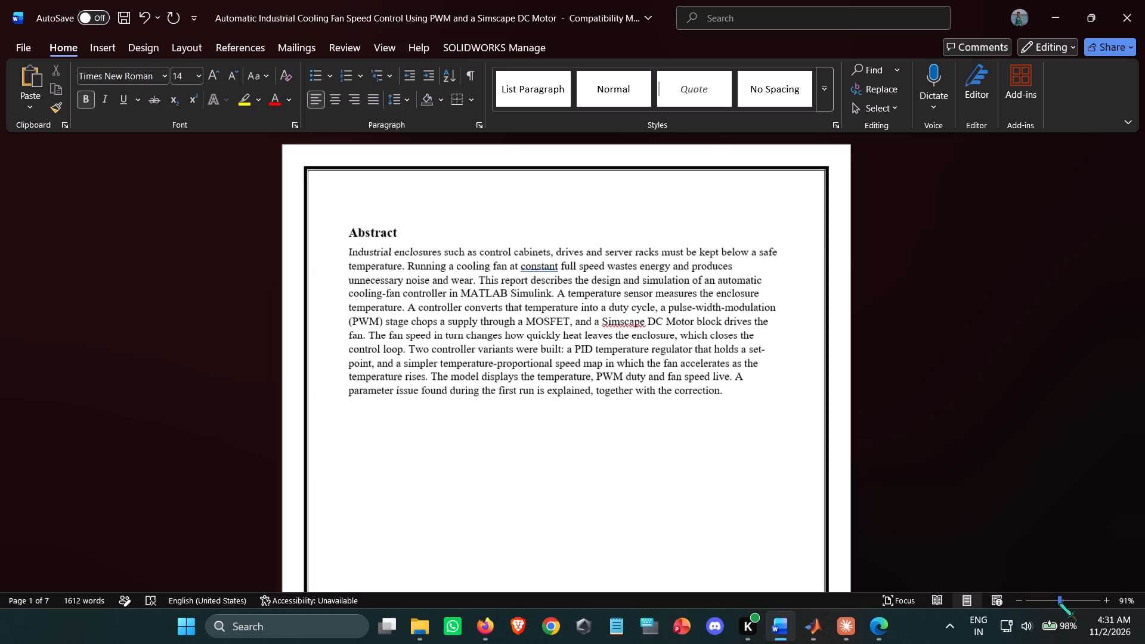
left_click_drag(1059, 603, 1057, 603)
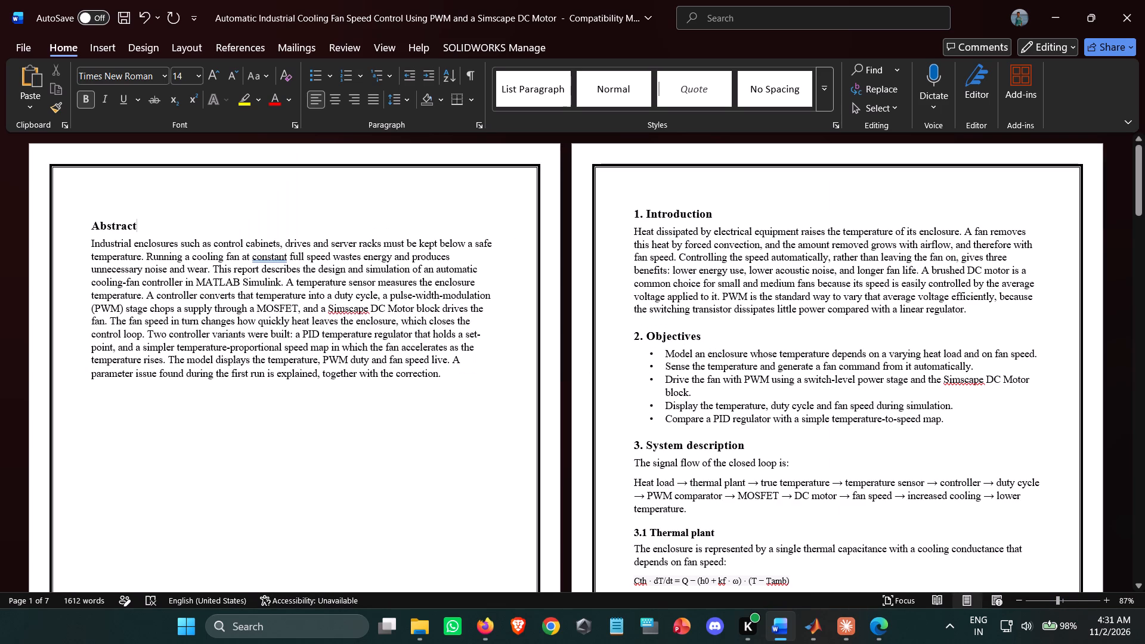
left_click(89, 209)
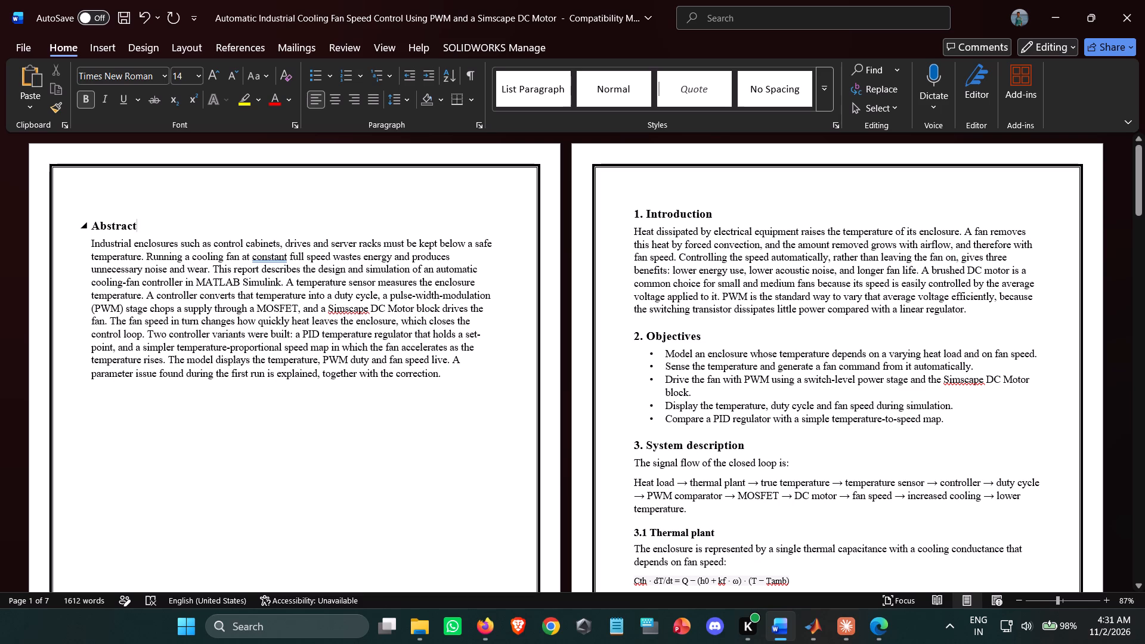
left_click(90, 207)
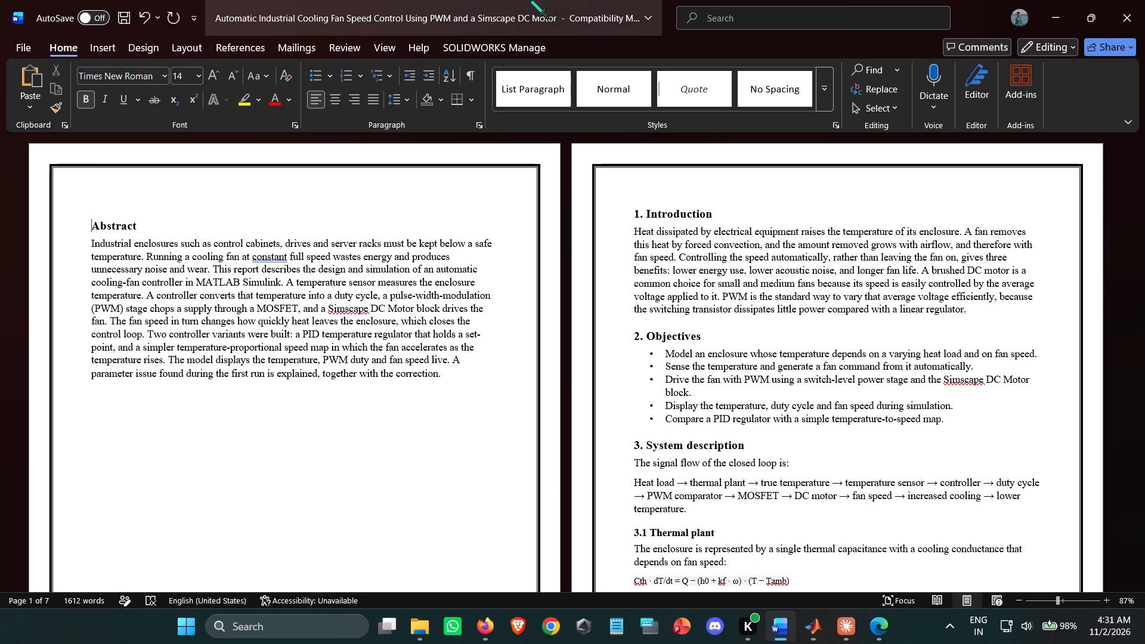
key("Return")
key("Up")
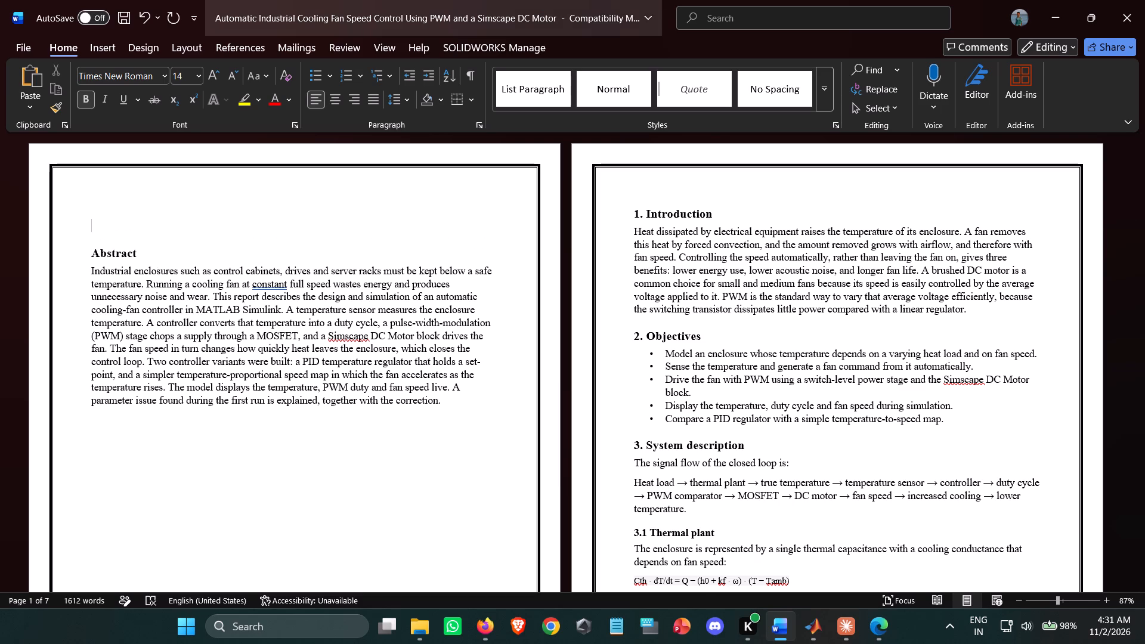
key("Return")
key("Return")
key("Return")
key("Return")
key("Return")
key("Return")
key("Return")
key("Return")
key("Return")
key("Return")
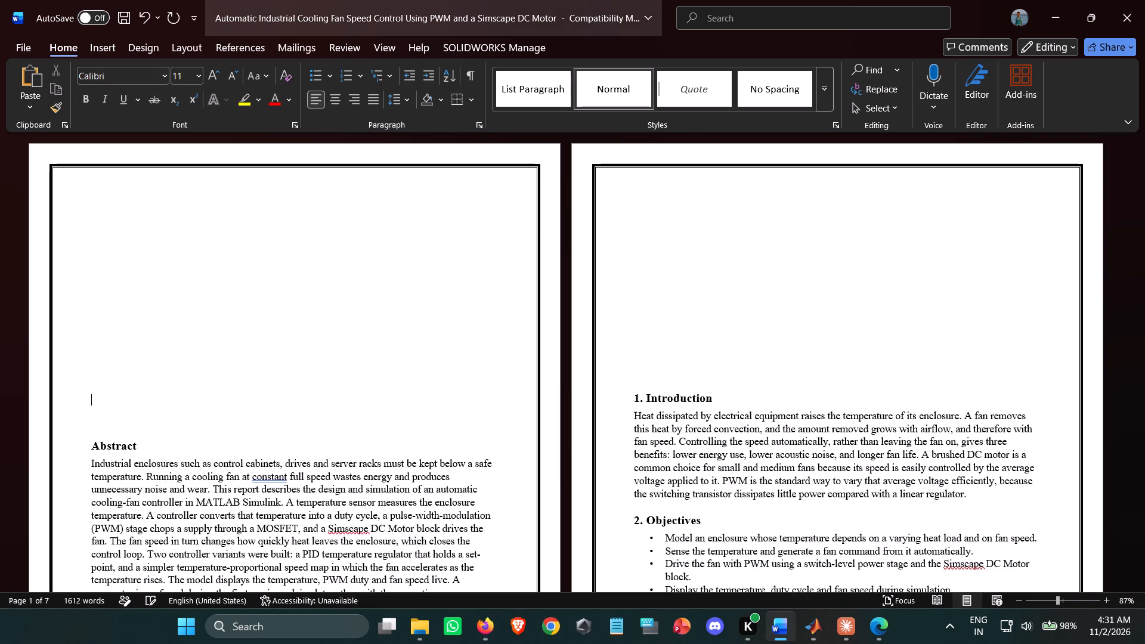
key("Return")
key("Return")
key("Return")
key("Return")
key("Return")
key("Return")
key("Return")
key("Return")
key("Return")
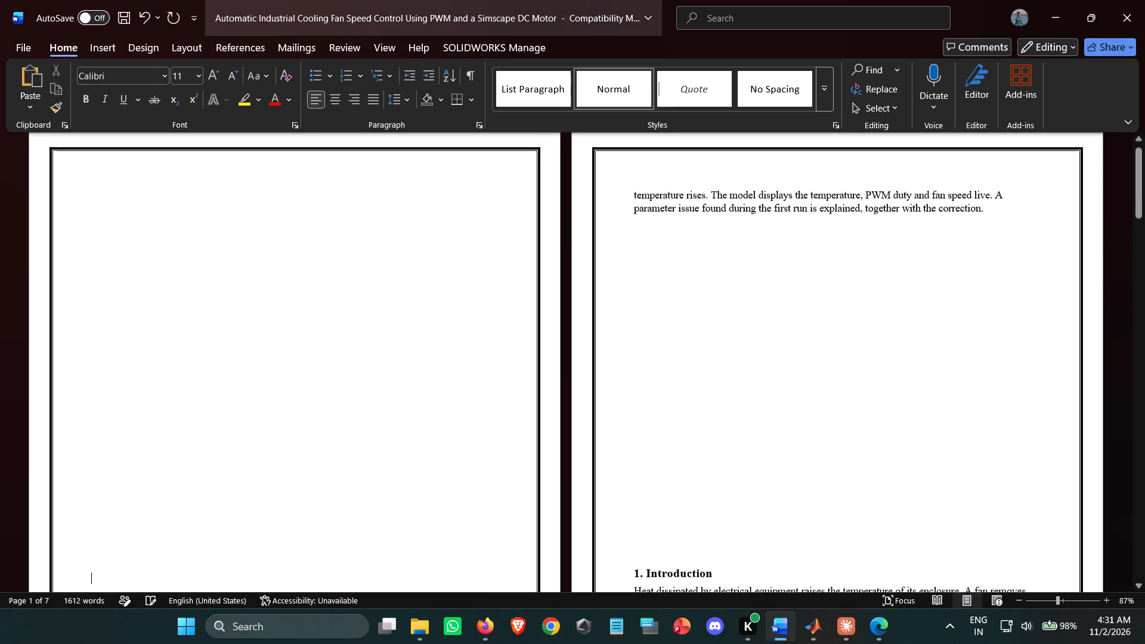
key("Return")
key("Return")
key("Return")
key("Return")
key("Return")
key("Return")
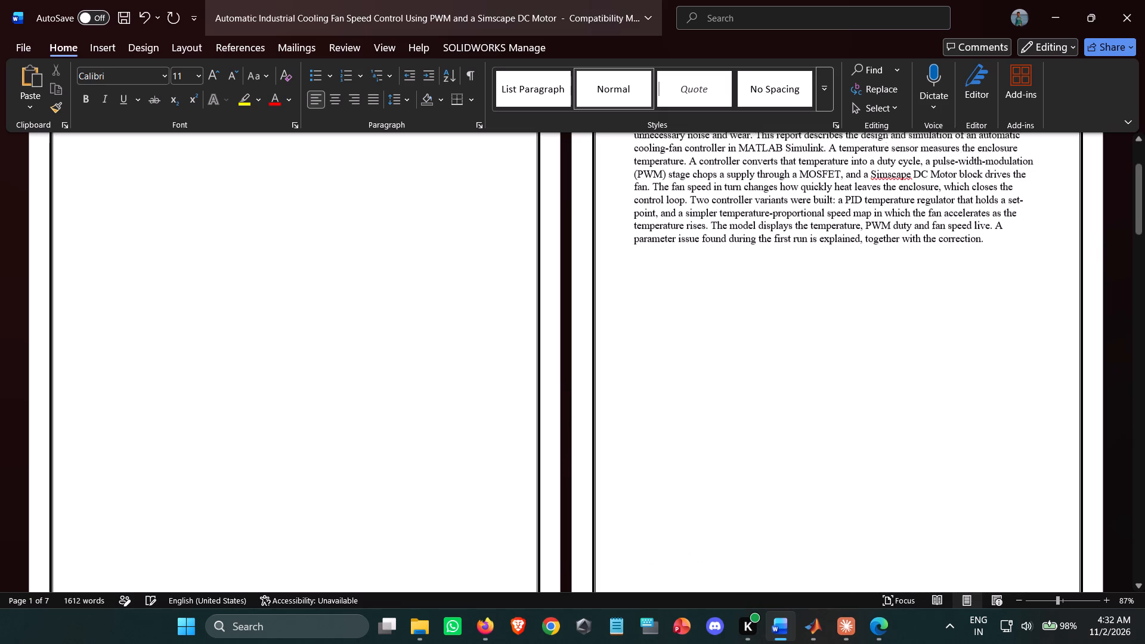
key("Return")
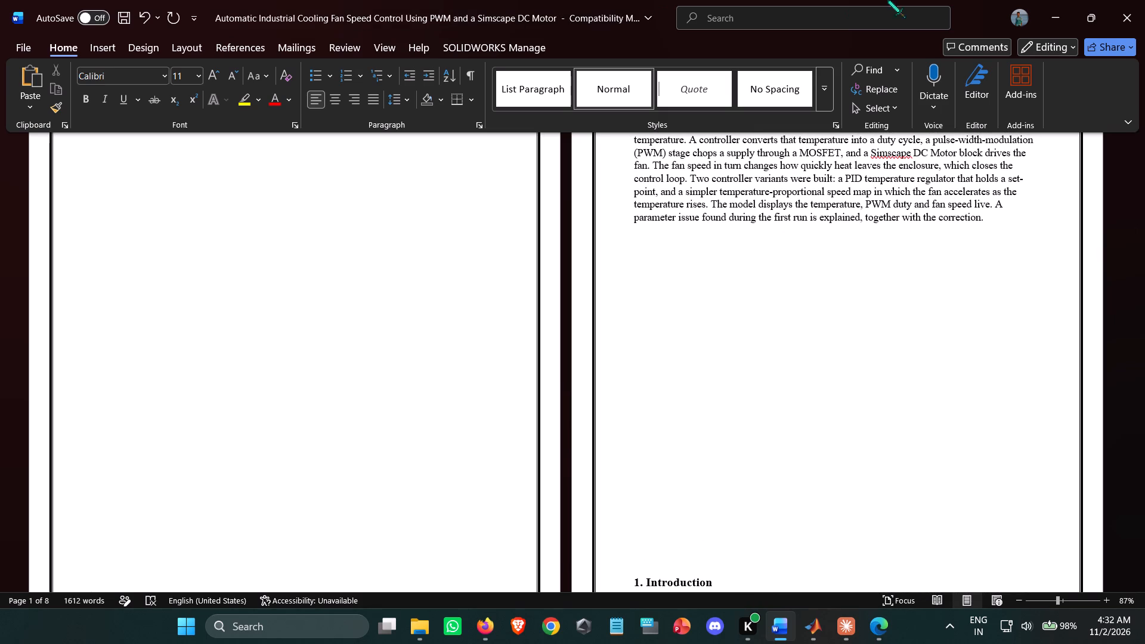
scroll(796, 321, "up", 2)
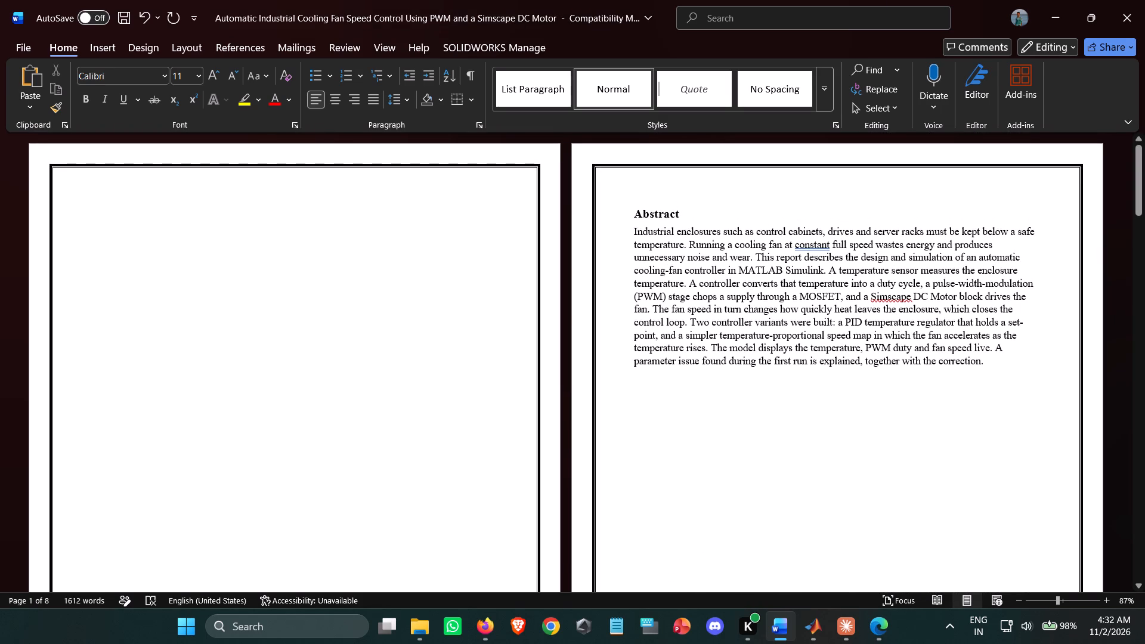
key("BackSpace")
scroll(796, 321, "up", 2)
Add a blank line above "1. Introduction" so that the heading starts at the top of the third page.
scroll(286, 253, "down", 4)
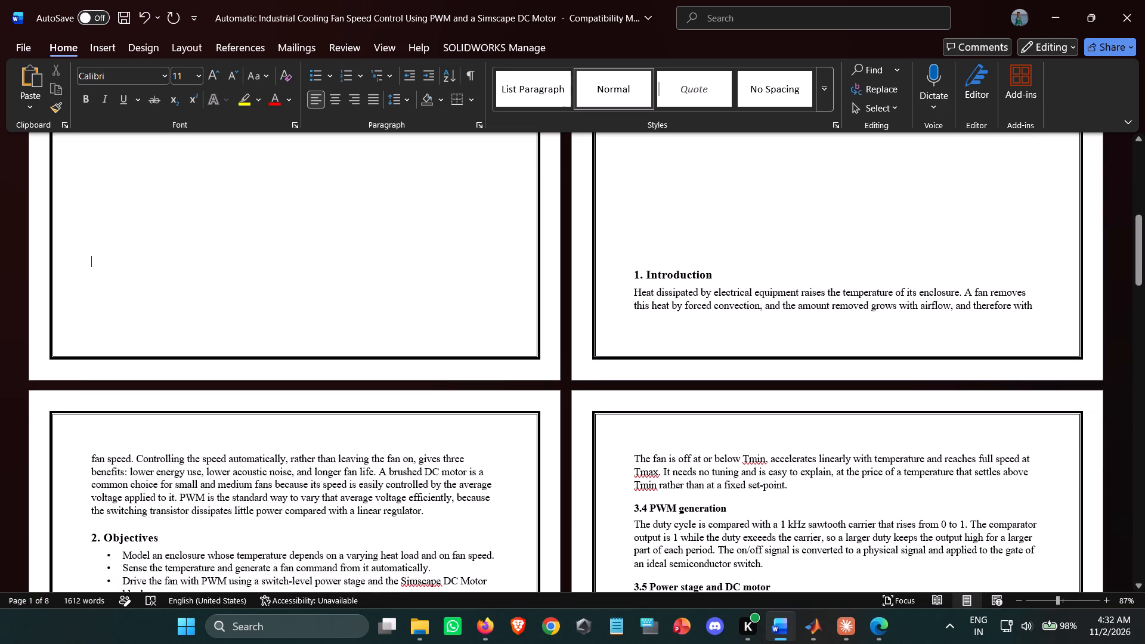
left_click(685, 239)
key("Return")
key("Return")
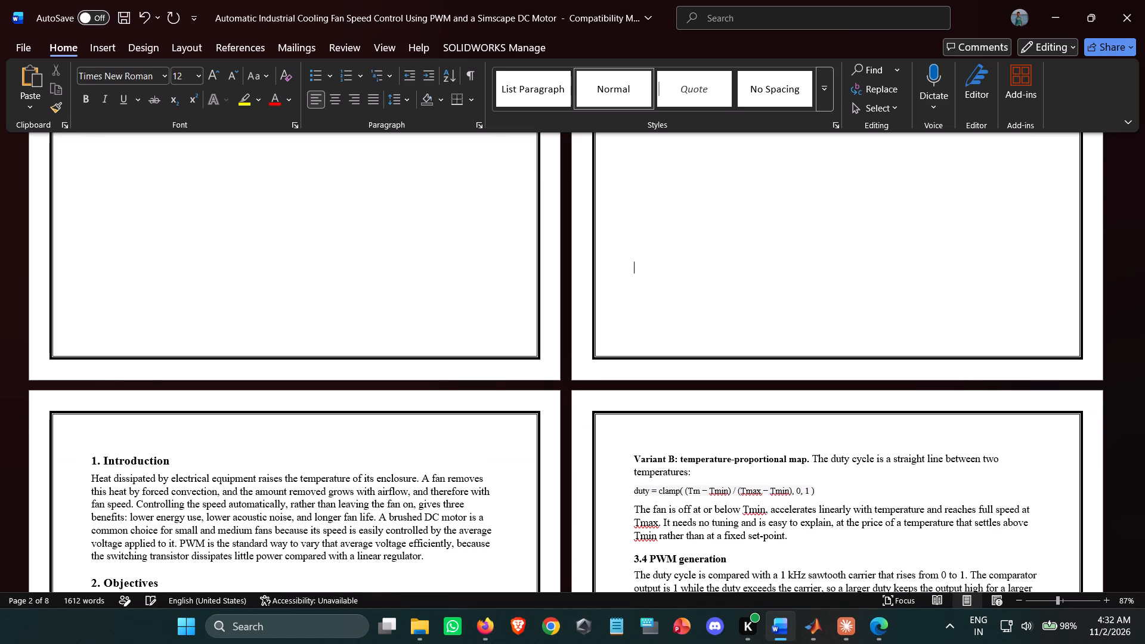
key("BackSpace")
key("BackSpace")
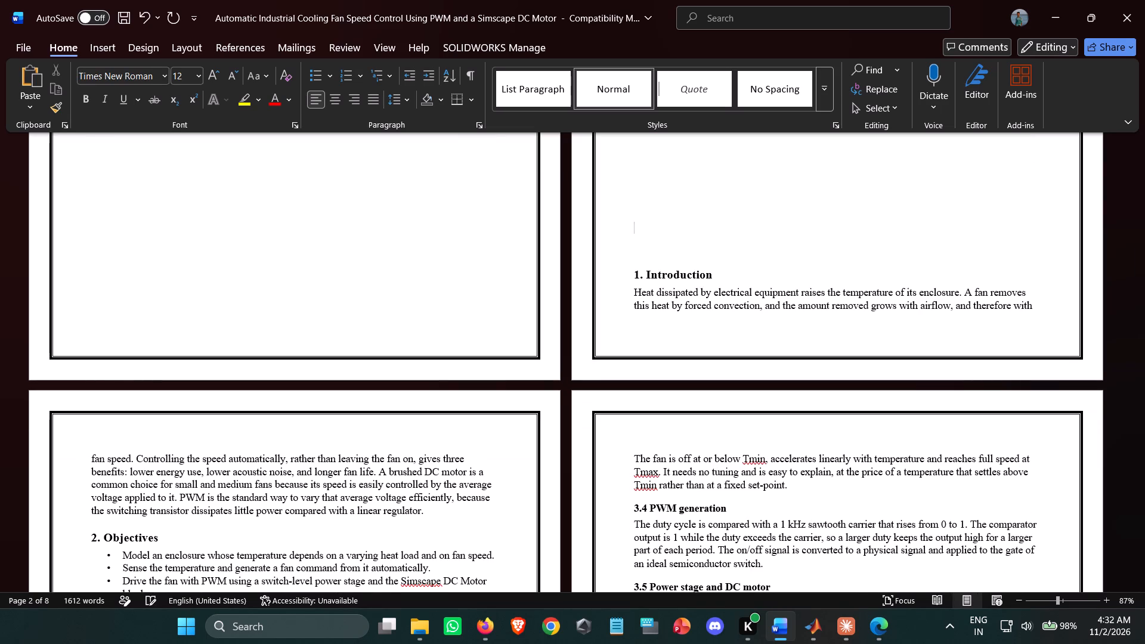
key("Return")
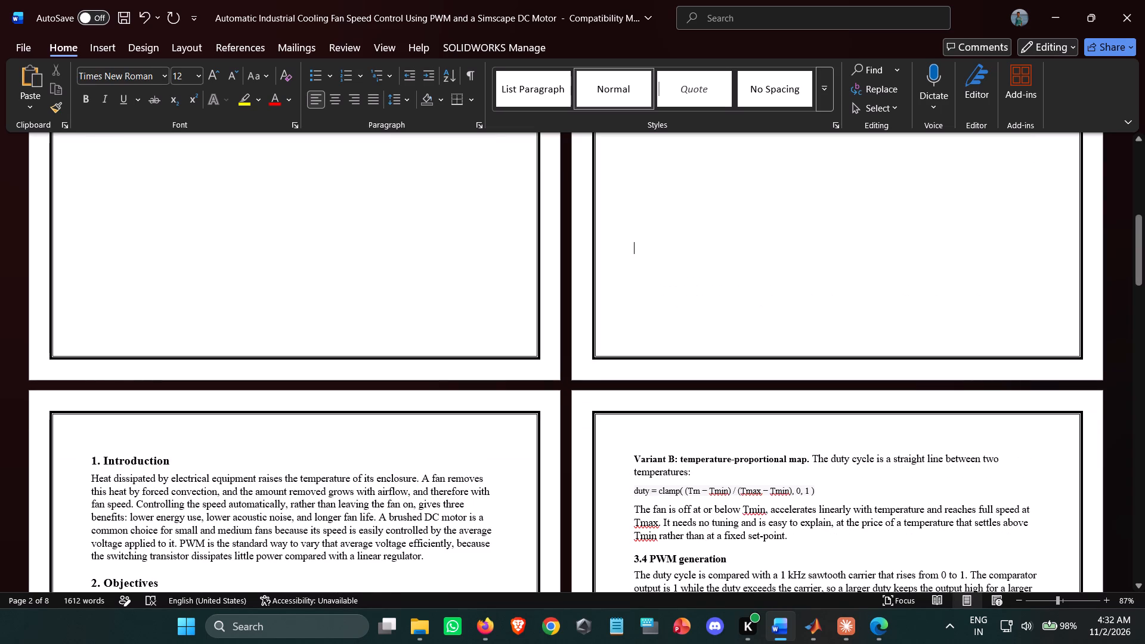
scroll(670, 400, "down", 11)
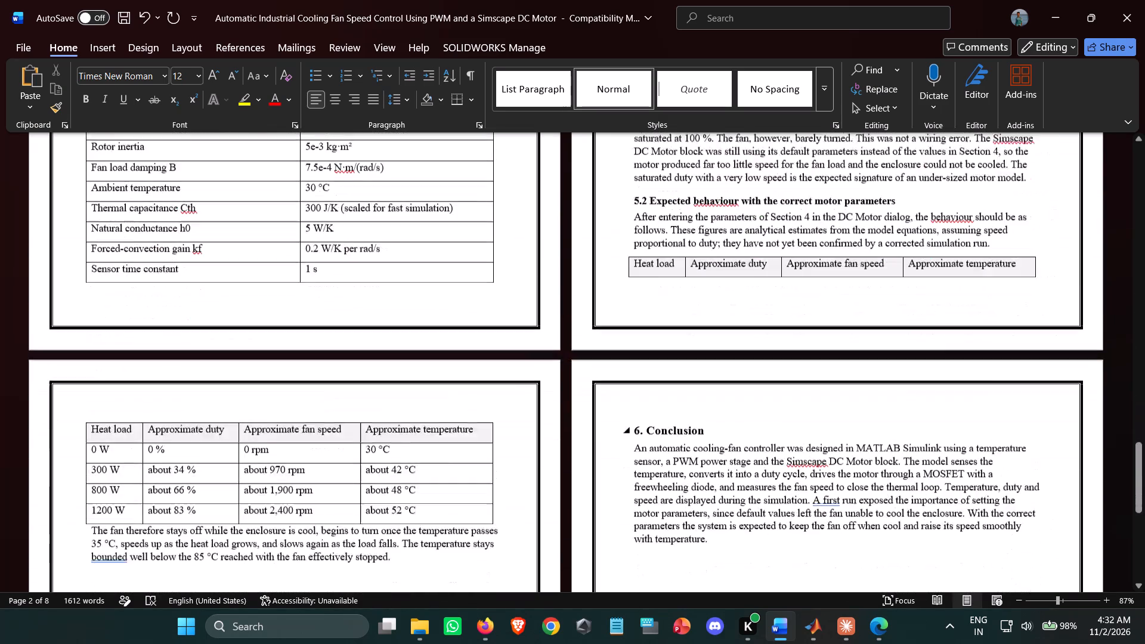
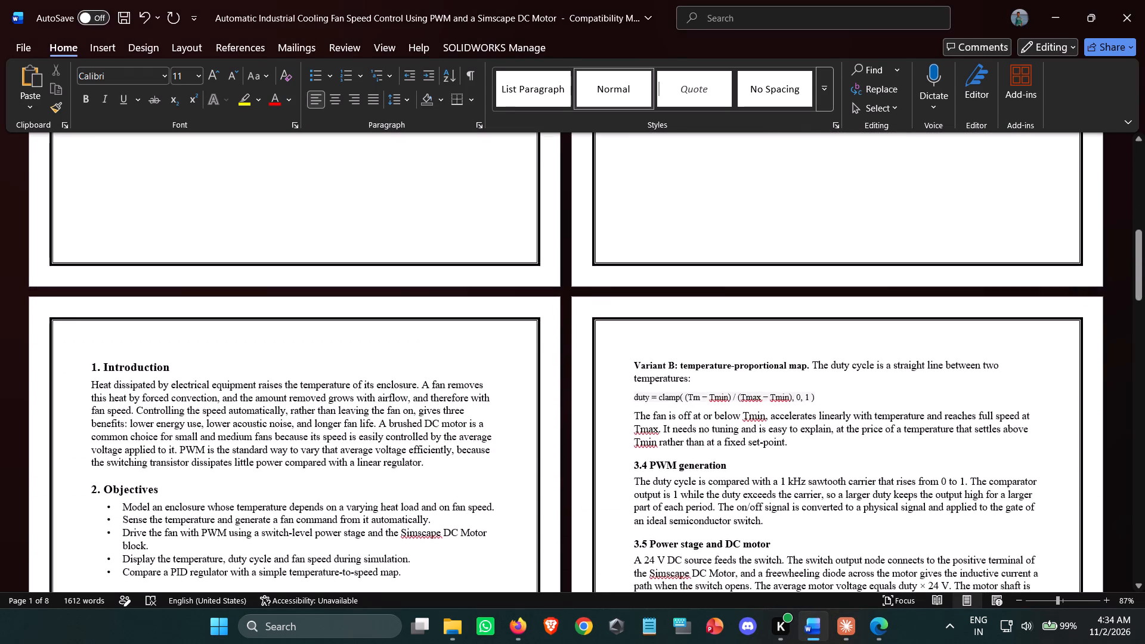
scroll(754, 358, "up", 2)
left_click(316, 452)
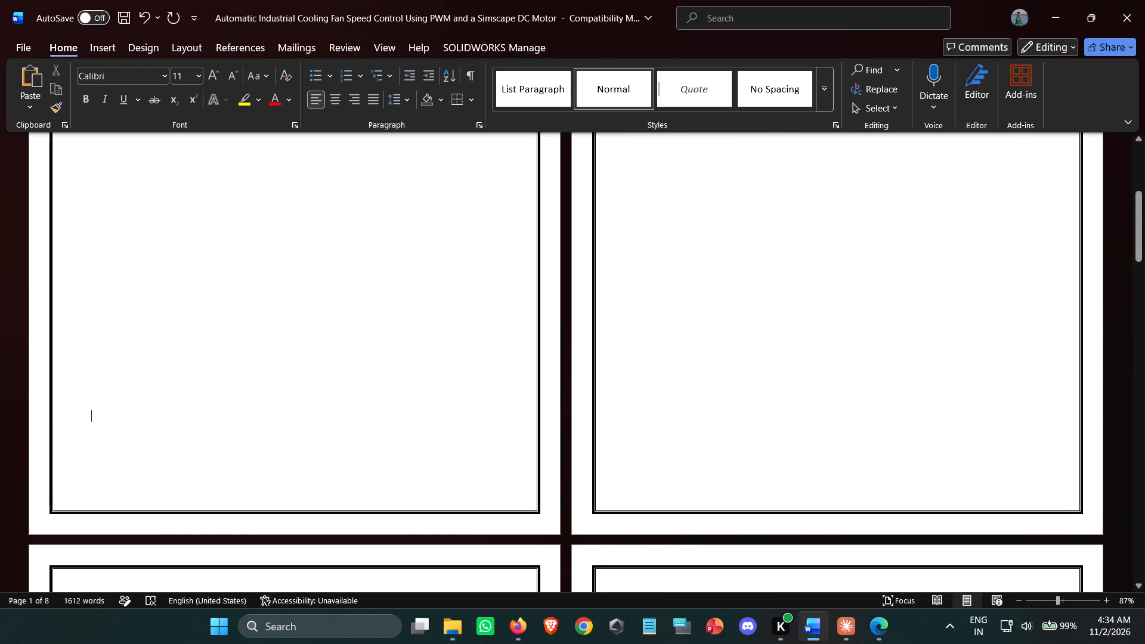
key("BackSpace")
key("BackSpace")
key("BackSpace")
key("BackSpace")
key("BackSpace")
key("BackSpace")
key("BackSpace")
key("BackSpace")
key("BackSpace")
key("BackSpace")
key("BackSpace")
key("BackSpace")
key("BackSpace")
key("BackSpace")
key("BackSpace")
key("BackSpace")
key("BackSpace")
key("BackSpace")
key("BackSpace")
key("BackSpace")
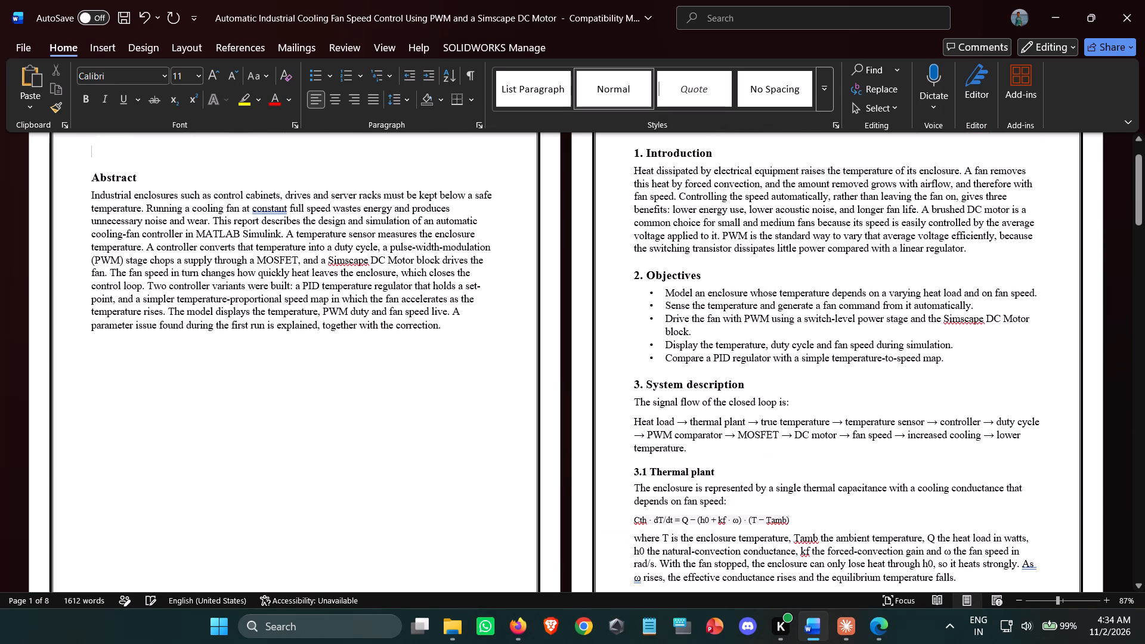
key("BackSpace")
key("Down")
key("BackSpace")
key("BackSpace")
key("BackSpace")
key("BackSpace")
key("BackSpace")
key("BackSpace")
key("BackSpace")
key("BackSpace")
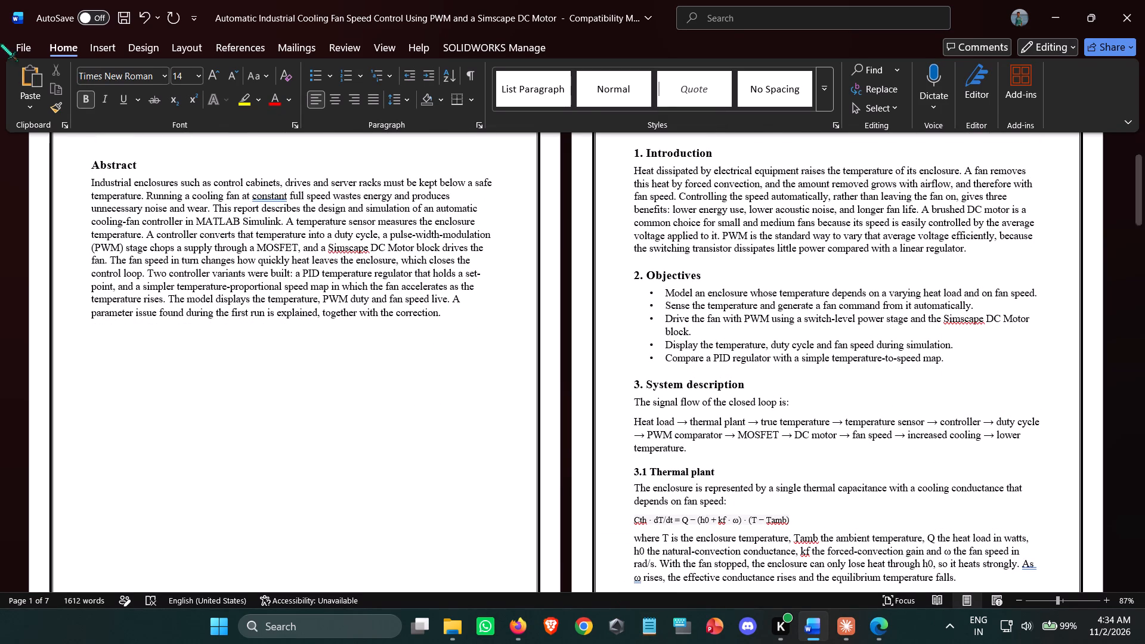
Save the report as a Word document under its existing name in Documents > word document folder > 5th sem.
left_click(24, 46)
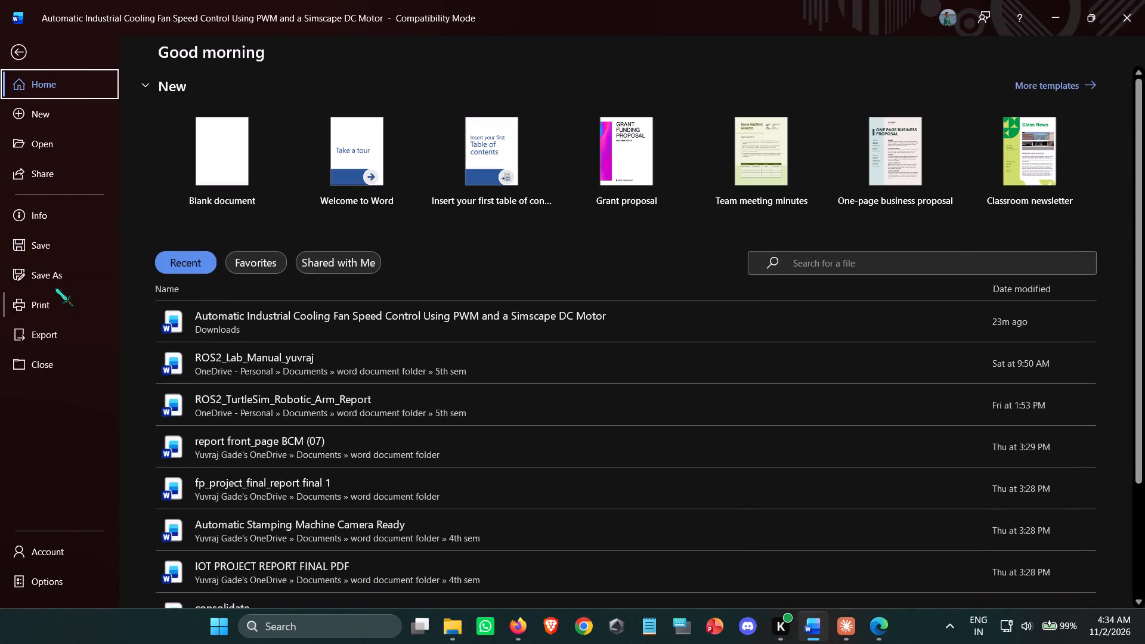
left_click(55, 288)
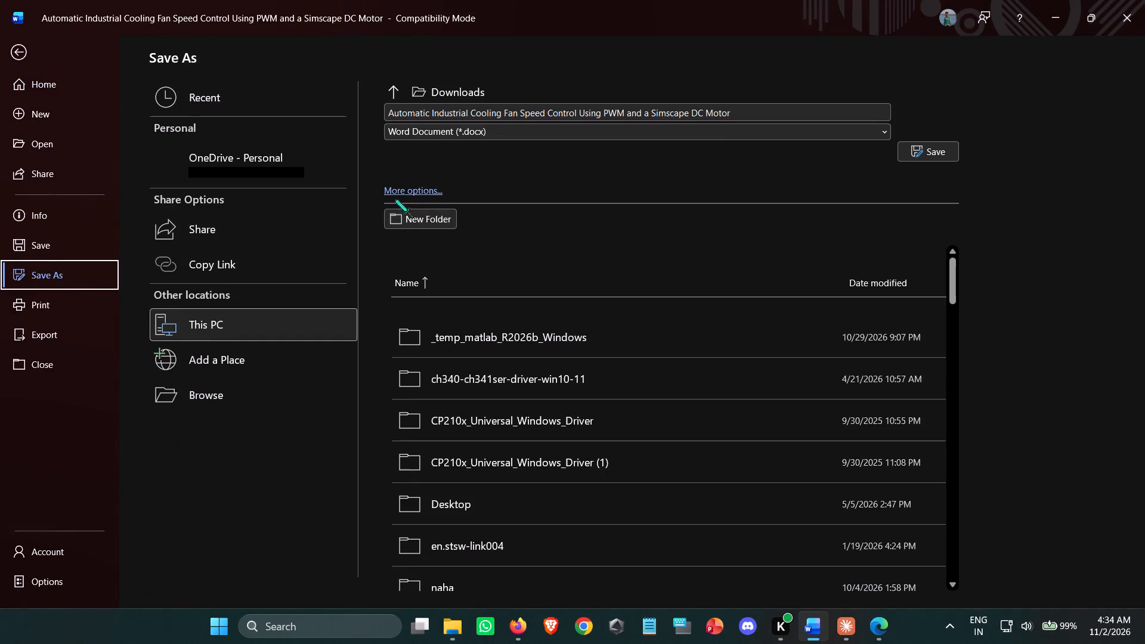
left_click(409, 193)
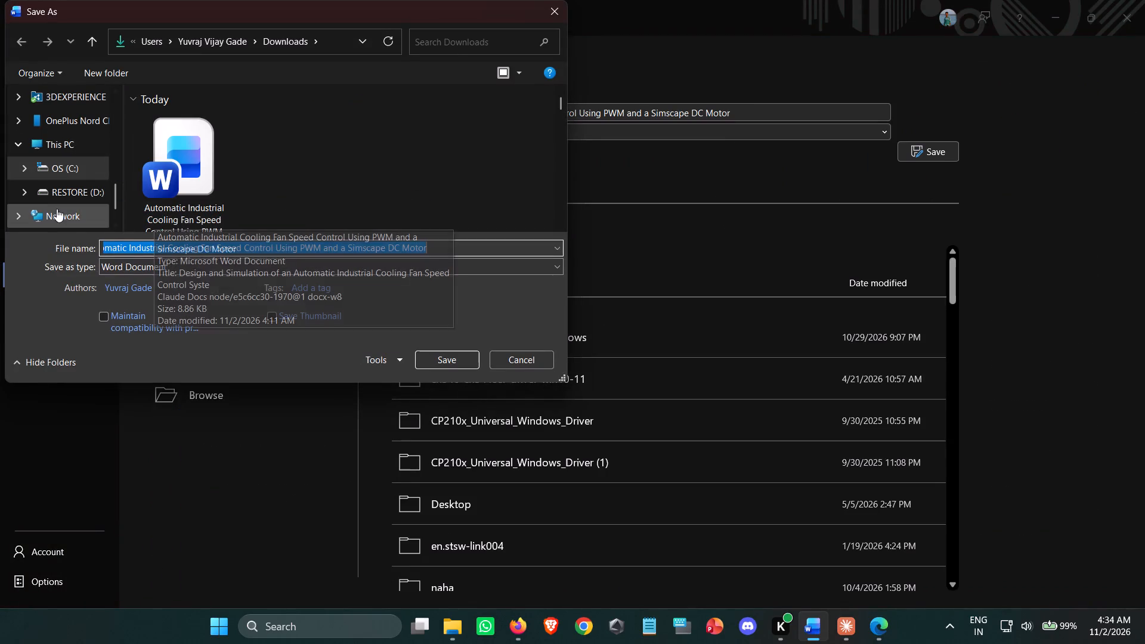
scroll(72, 134, "up", 3)
scroll(72, 176, "down", 1)
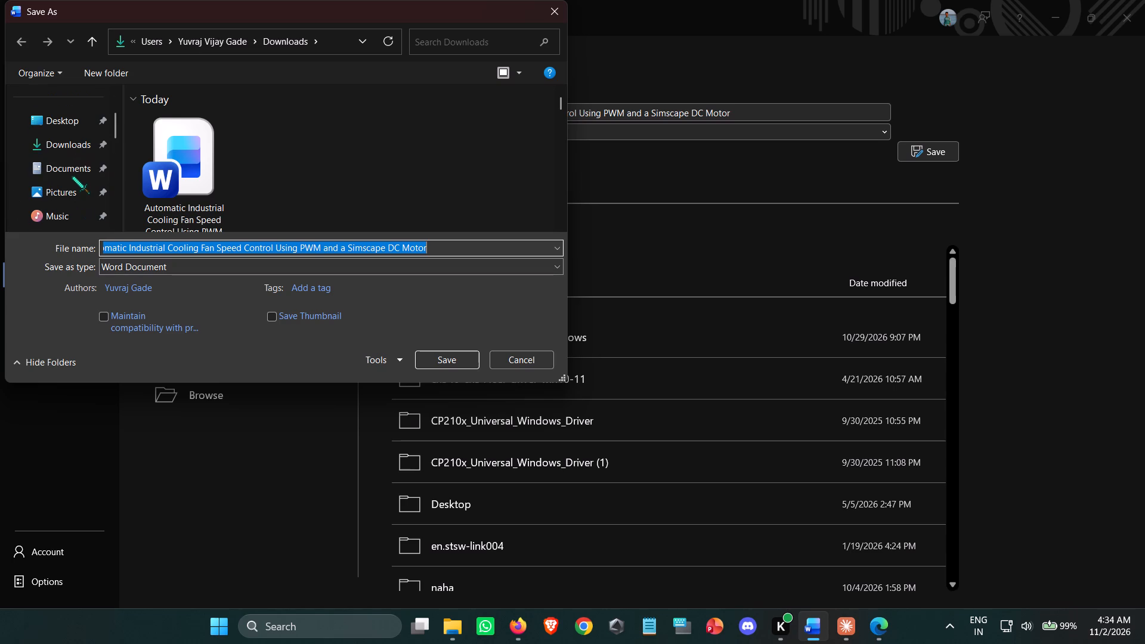
scroll(72, 176, "down", 1)
left_click(54, 173)
scroll(404, 177, "down", 1)
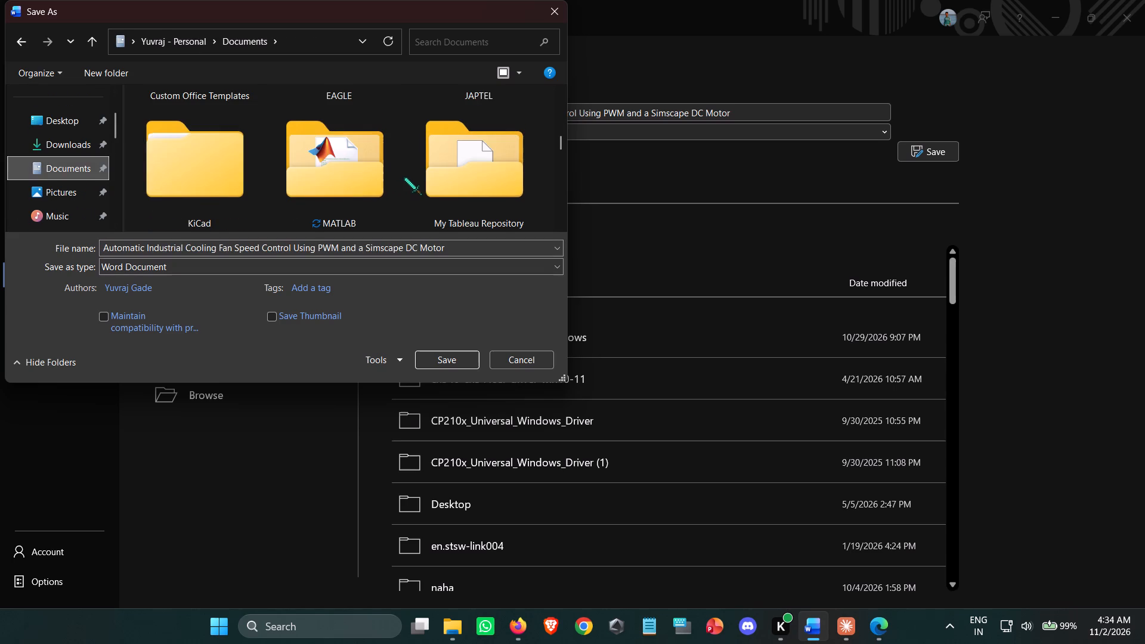
scroll(404, 177, "down", 3)
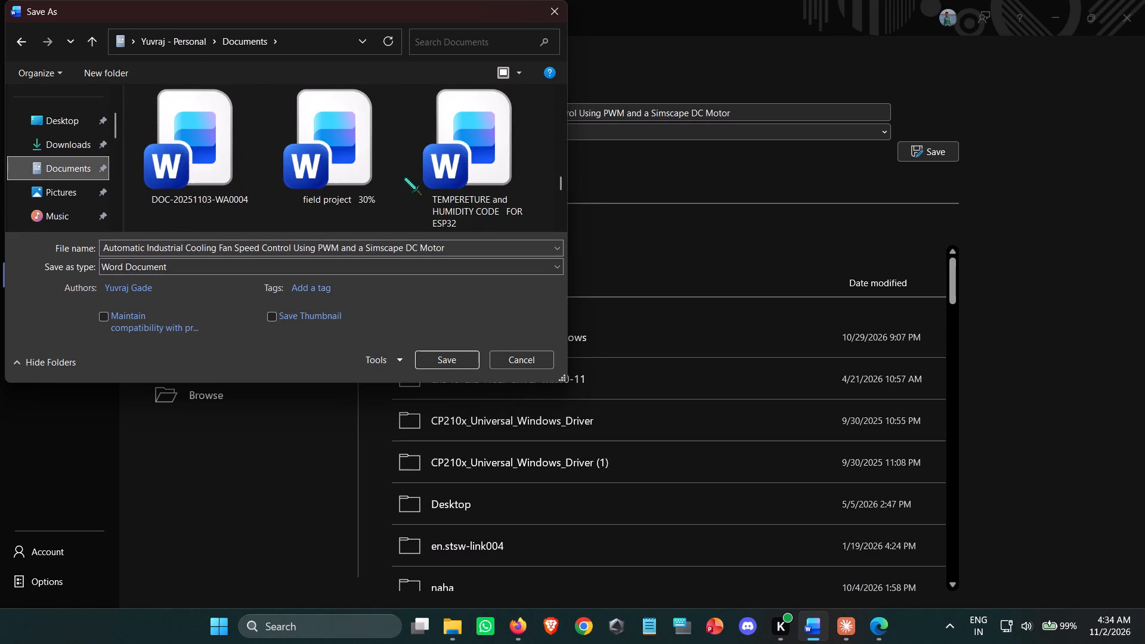
scroll(404, 177, "up", 1)
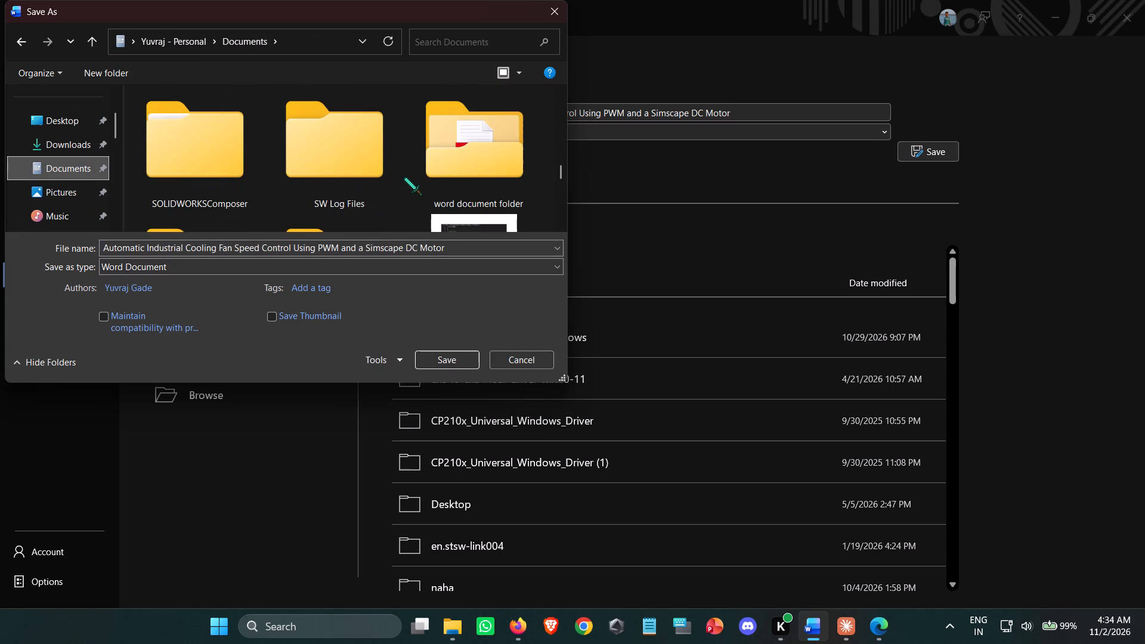
double_click(459, 166)
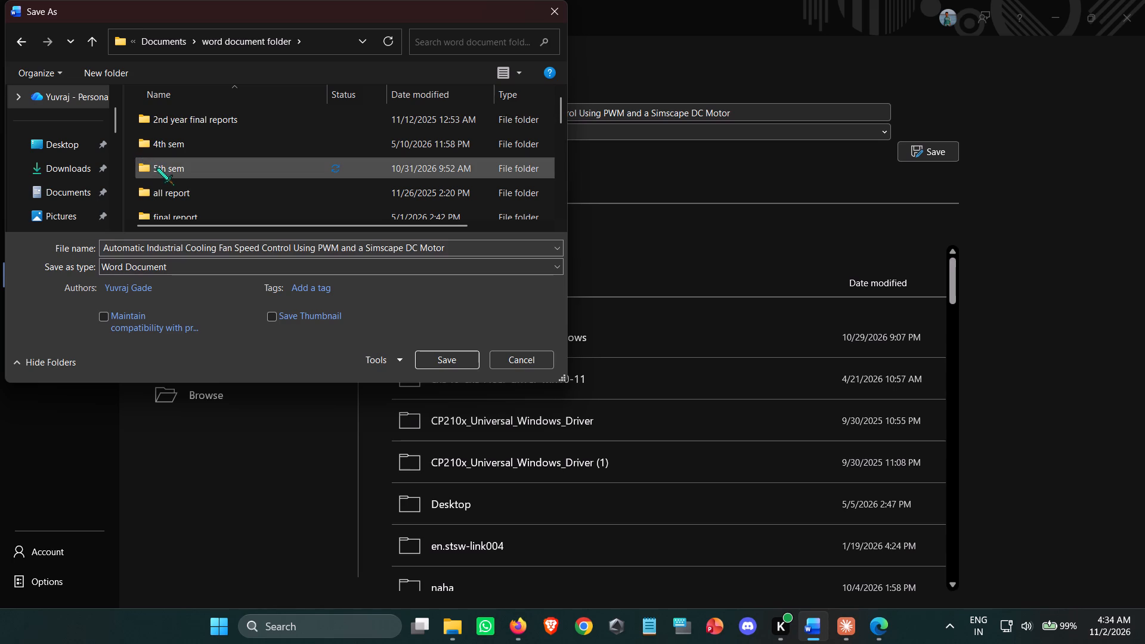
double_click(156, 168)
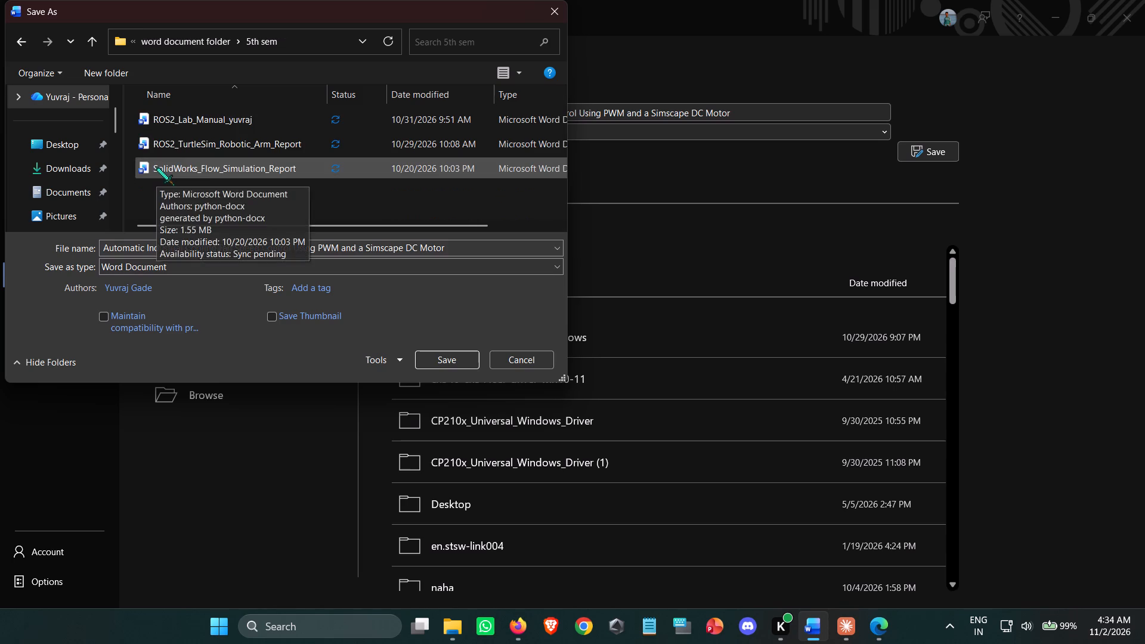
left_click(448, 361)
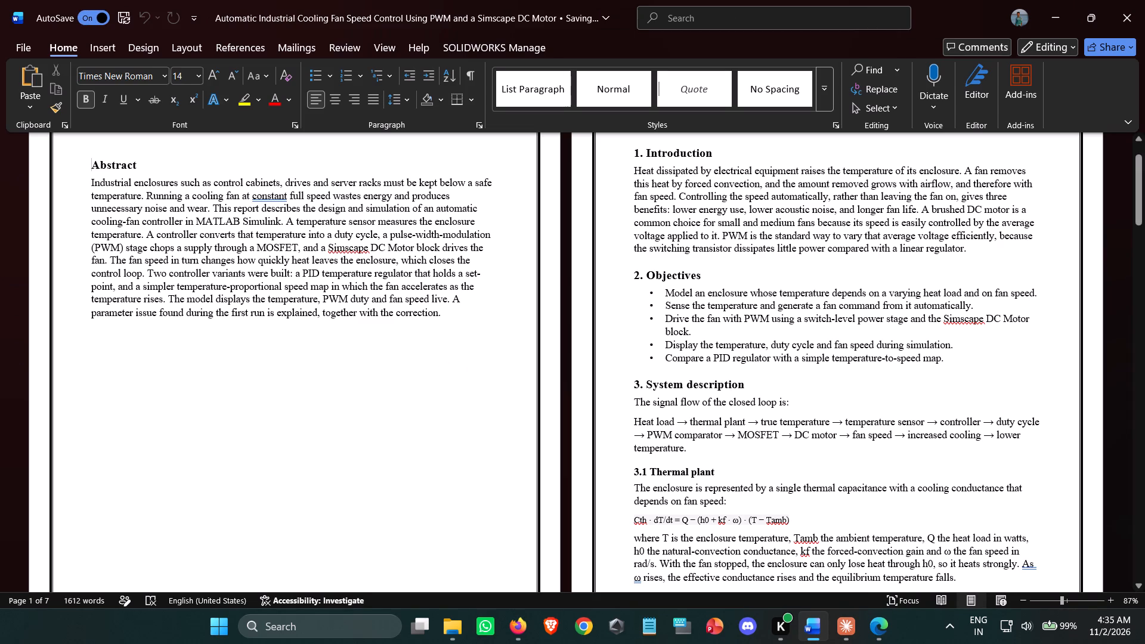
Turn off AutoSave for the report.
left_click(91, 20)
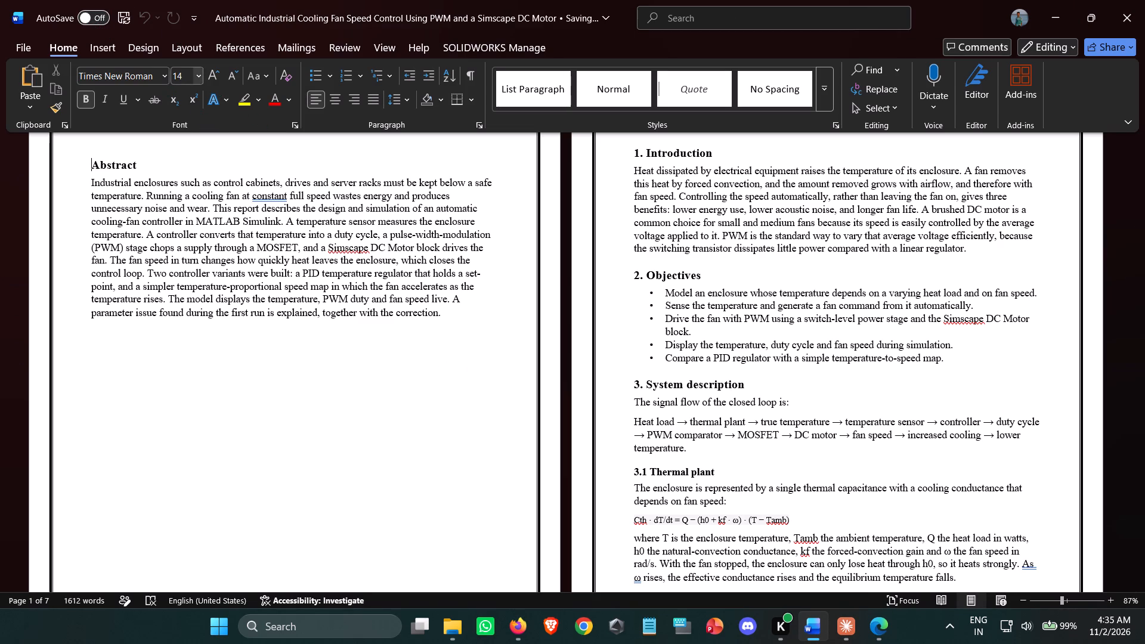
Save a PDF copy of the report under the same name in the 5th sem folder, opening it after publishing.
left_click(21, 45)
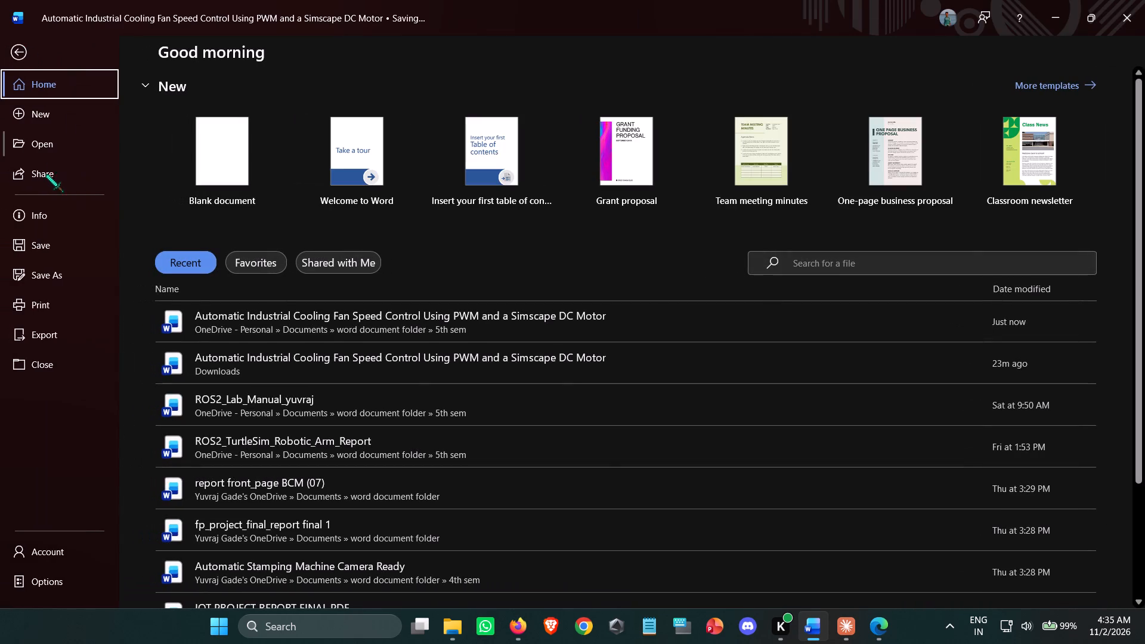
left_click(45, 275)
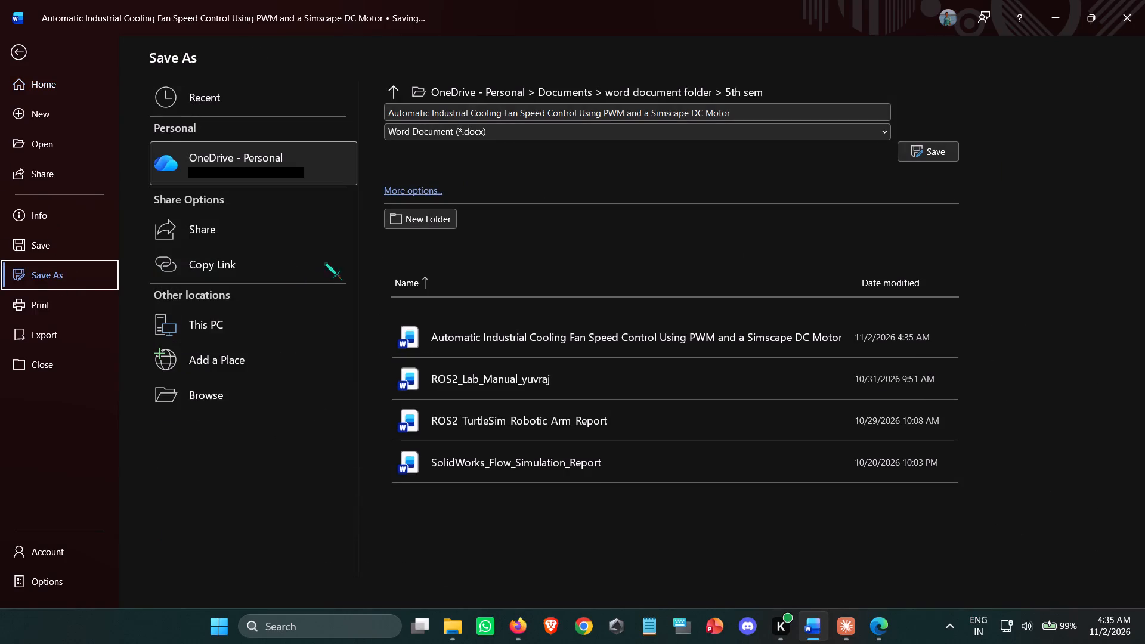
left_click(411, 191)
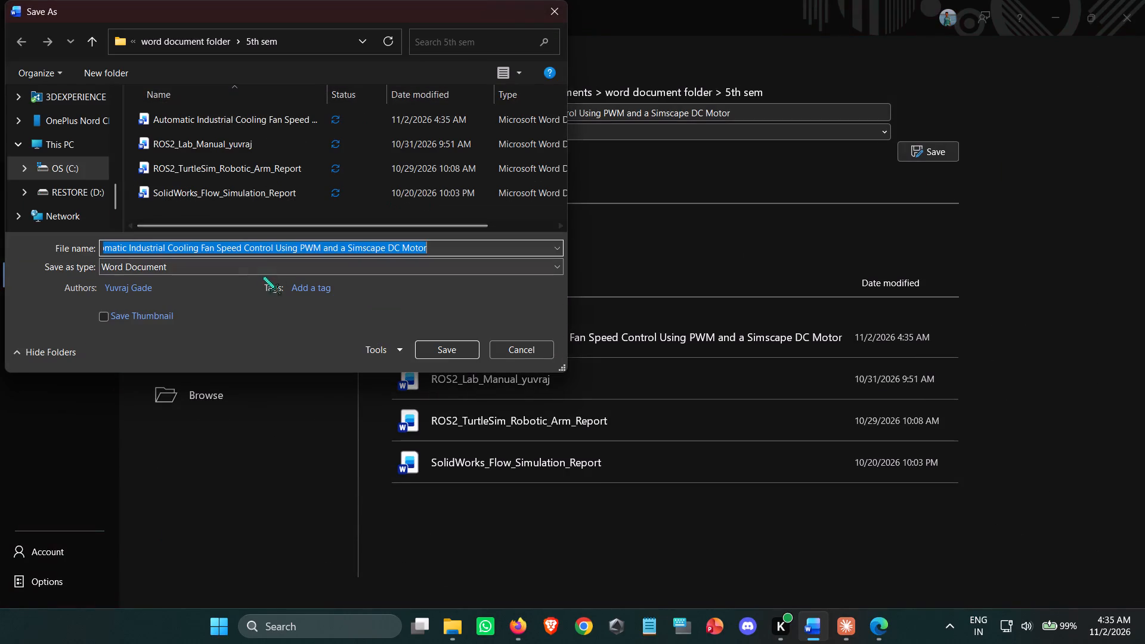
left_click(249, 265)
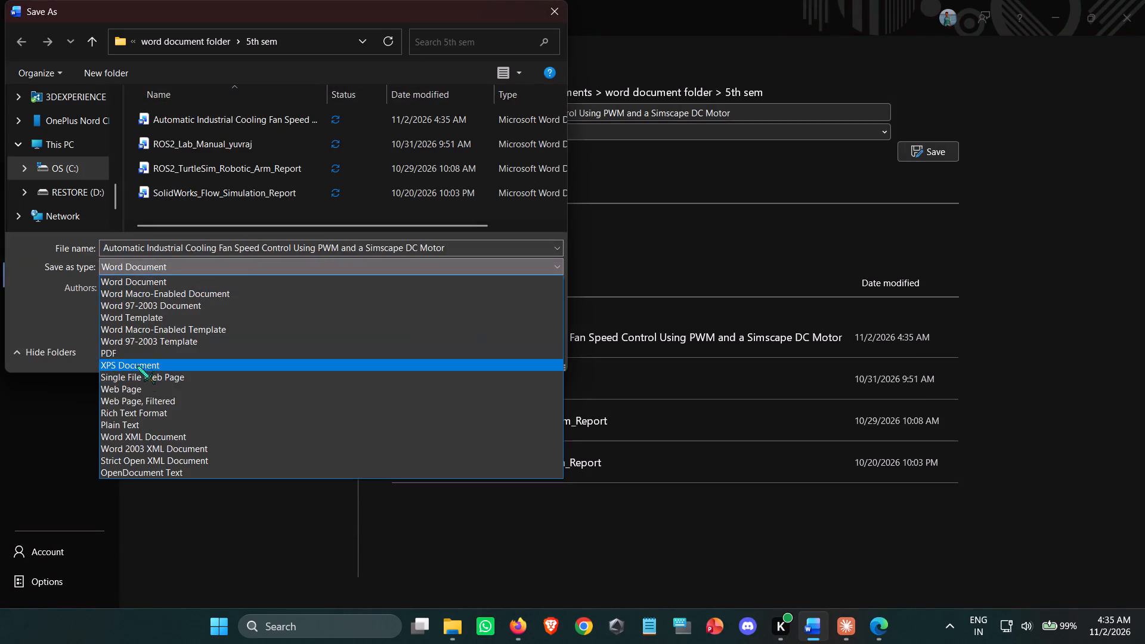
left_click(137, 355)
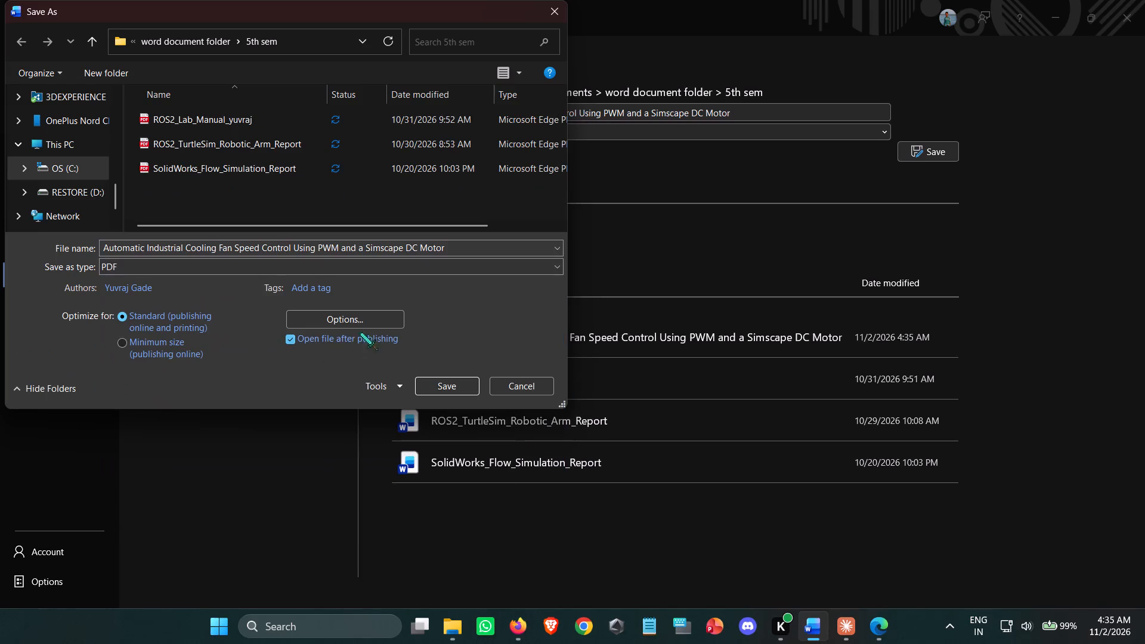
left_click(457, 384)
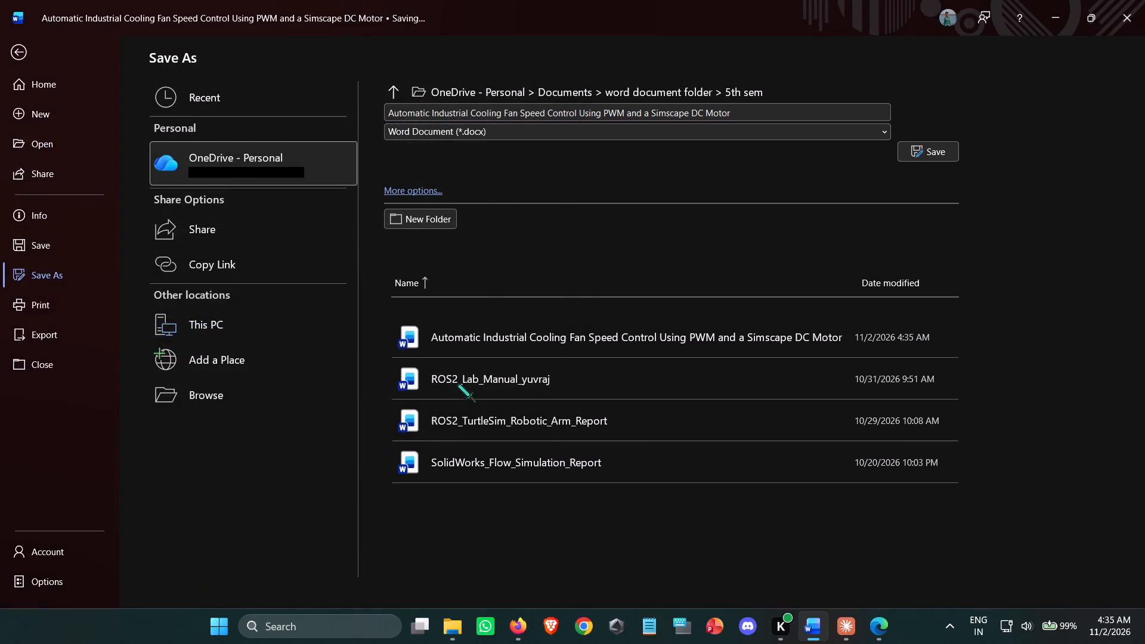
Examine the exported PDF and the certificate, acknowledgement, contents and list of figures pages of IOT PROJECT REPORT FINAL PDF 1, then minimise the browser.
scroll(557, 336, "down", 6)
scroll(557, 336, "up", 7)
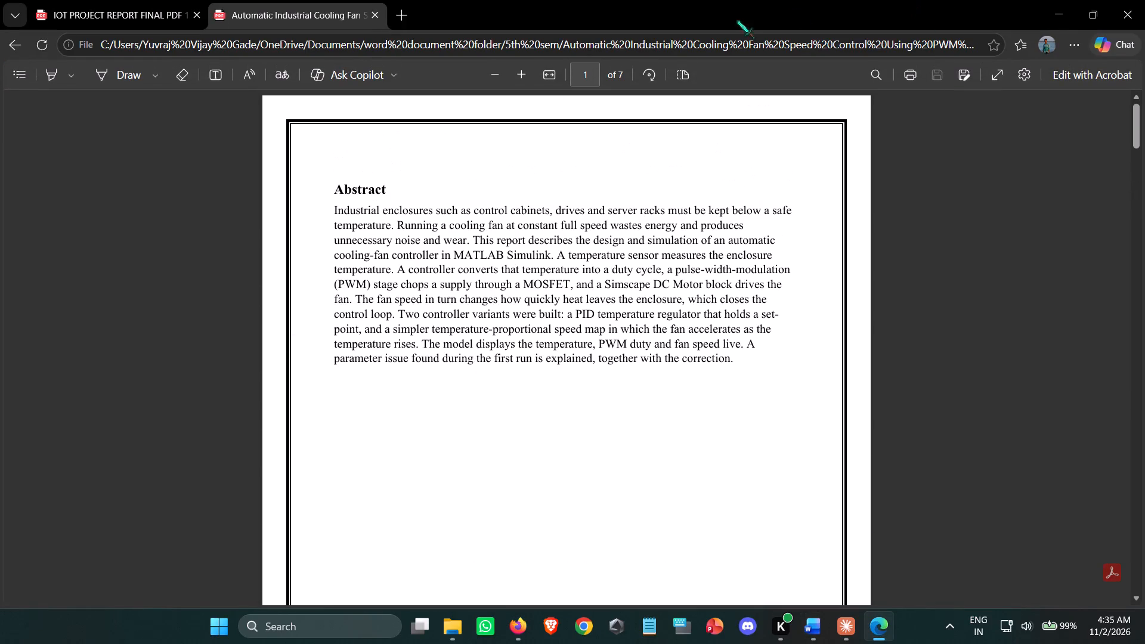
left_click(123, 0)
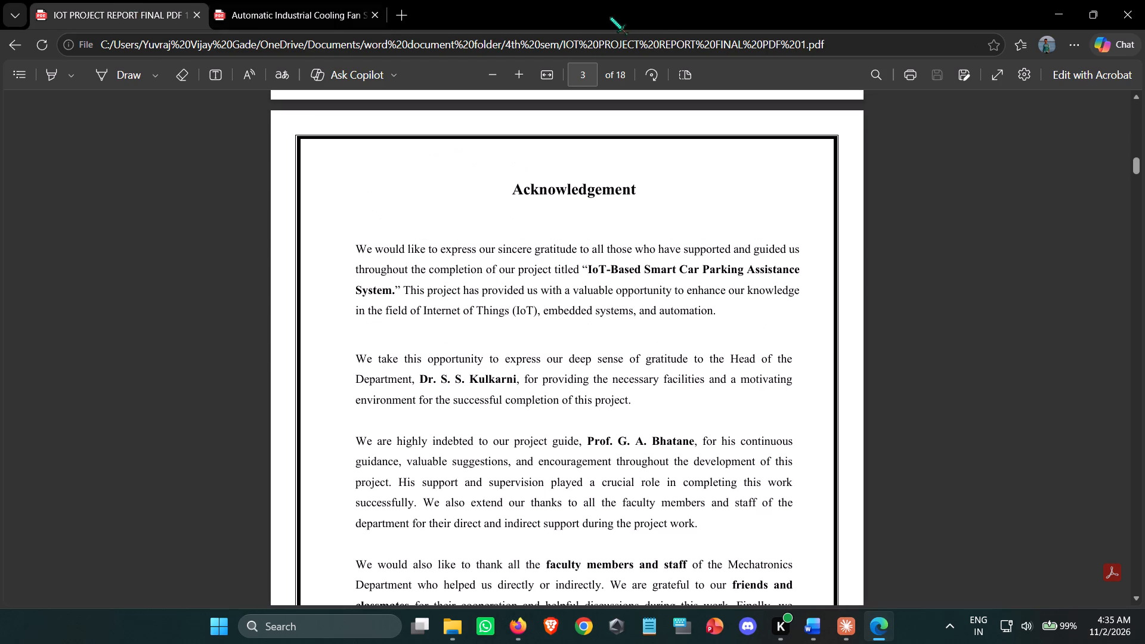
scroll(500, 313, "down", 1)
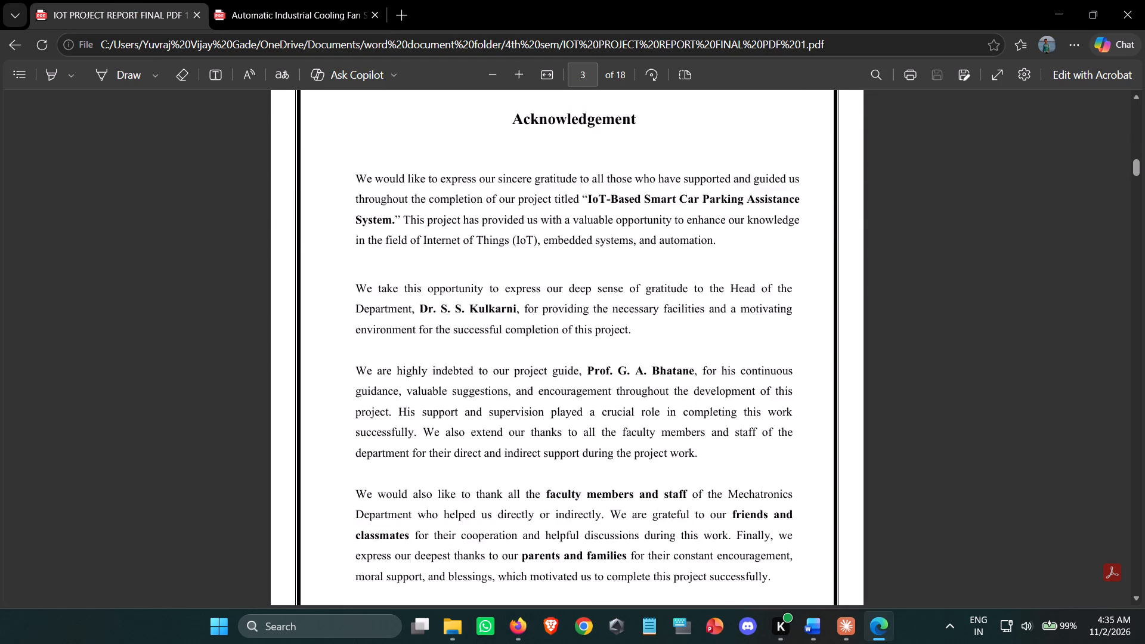
scroll(500, 313, "down", 1)
left_click(277, 0)
scroll(432, 349, "down", 6)
left_click(74, 0)
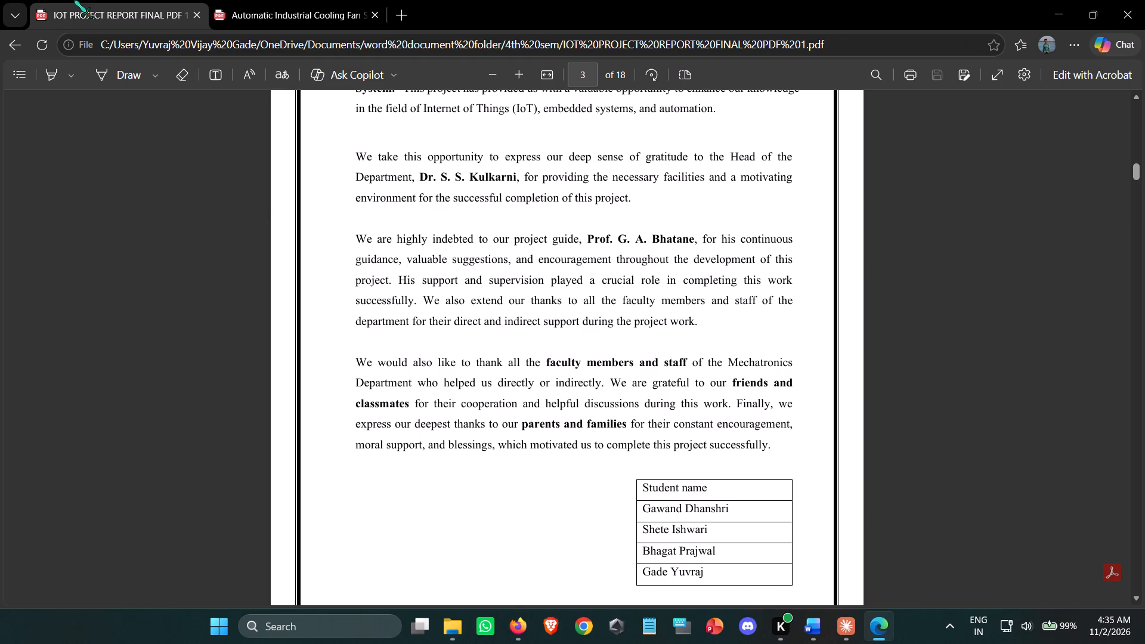
scroll(552, 386, "up", 11)
scroll(552, 386, "down", 6)
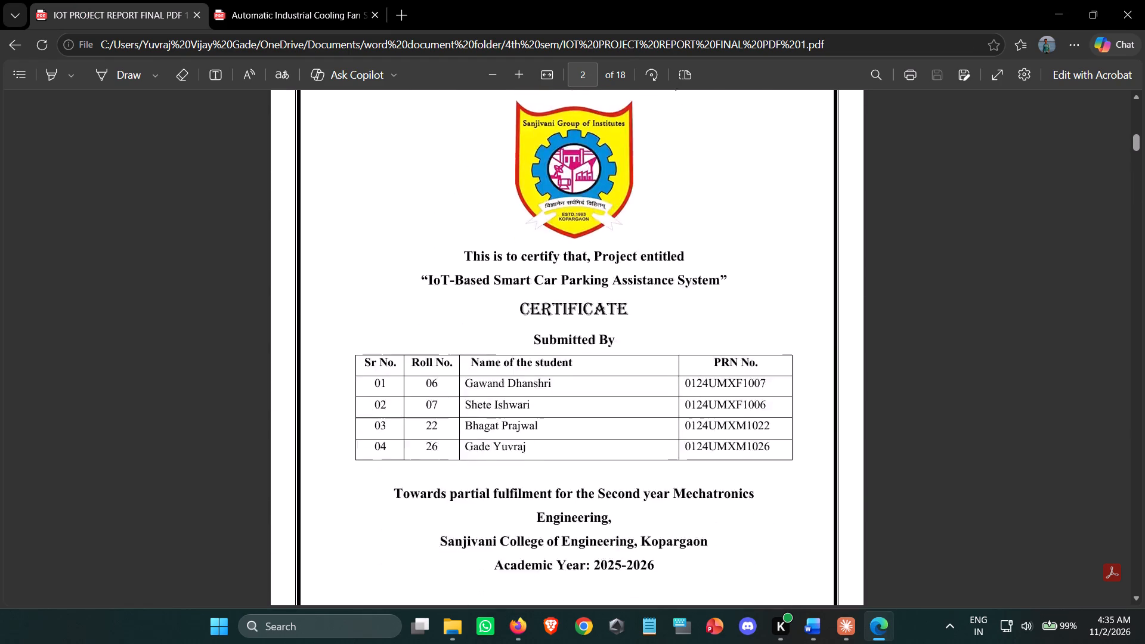
scroll(552, 386, "down", 6)
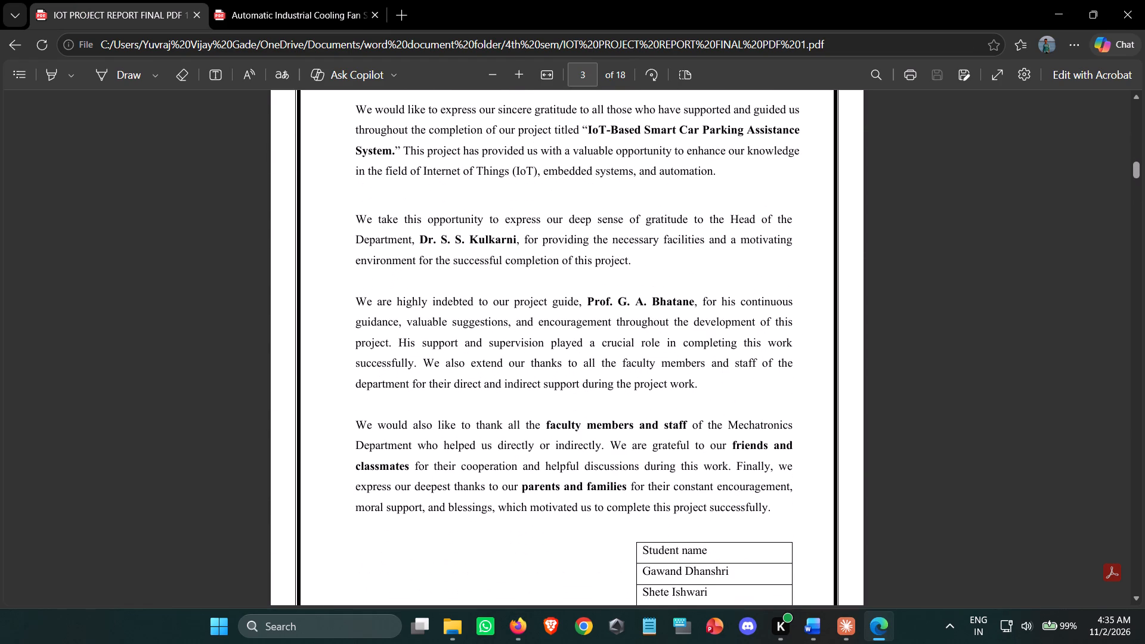
scroll(552, 386, "down", 3)
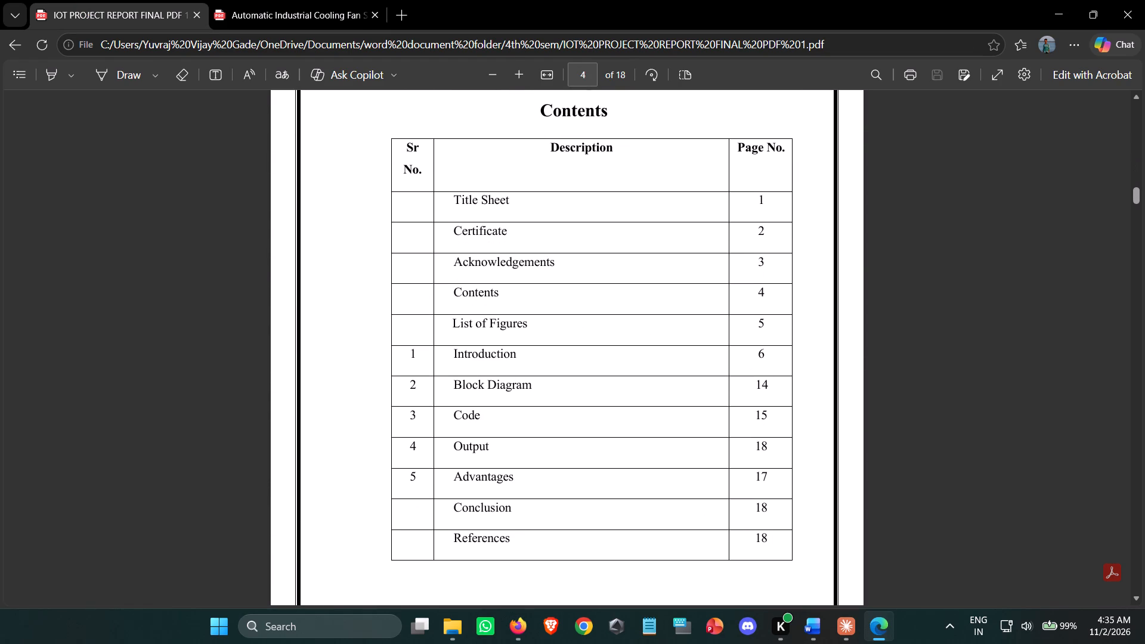
scroll(552, 386, "down", 2)
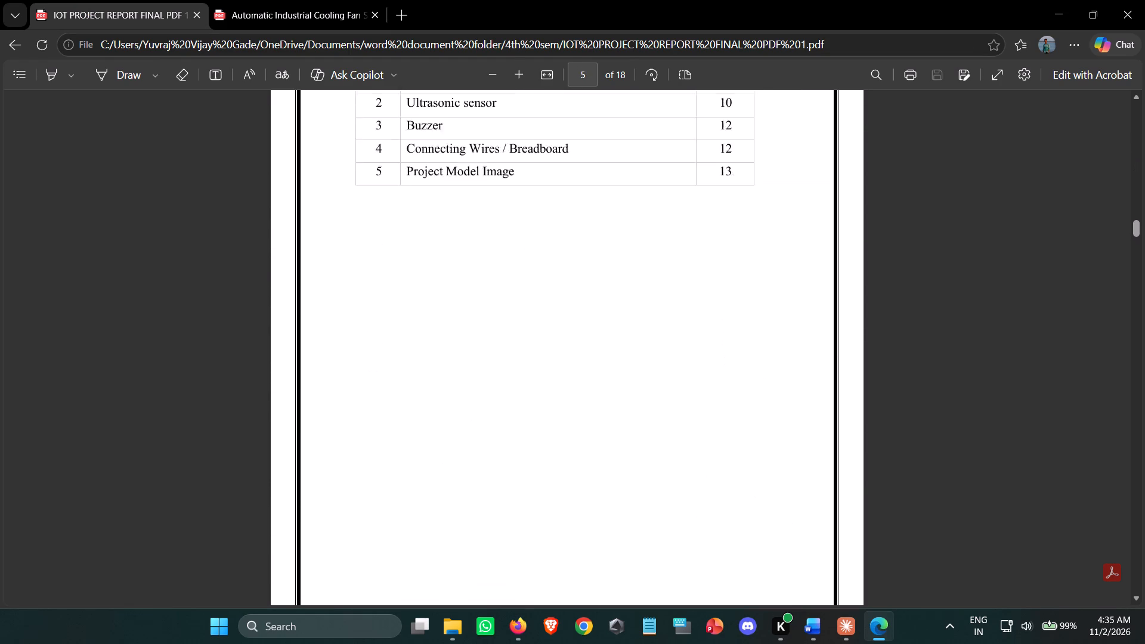
scroll(552, 386, "down", 1)
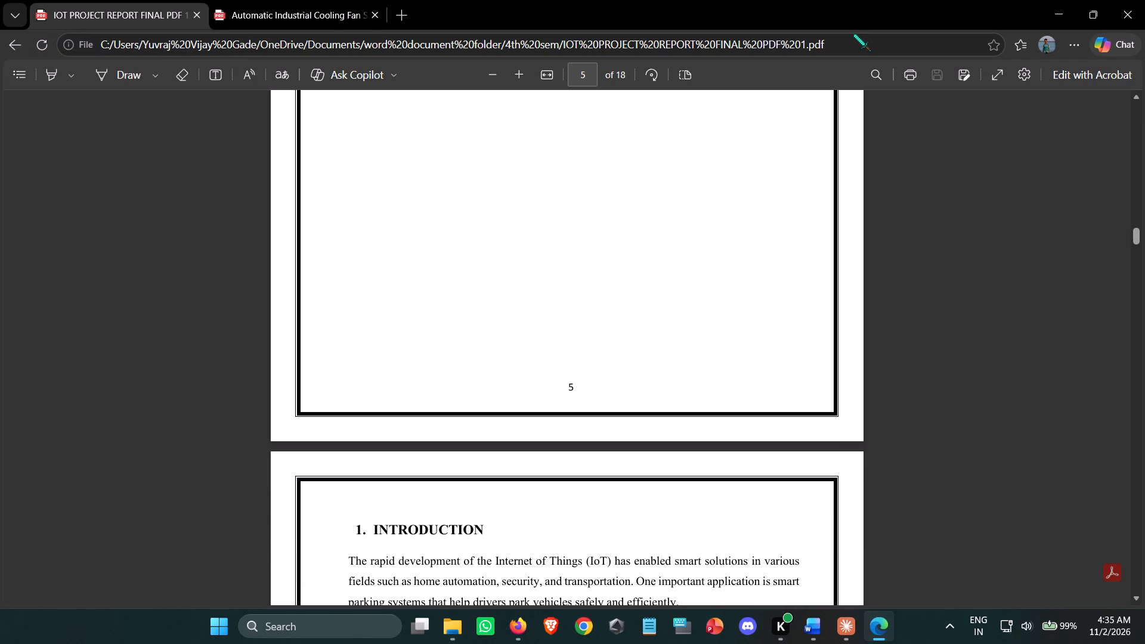
left_click(1067, 5)
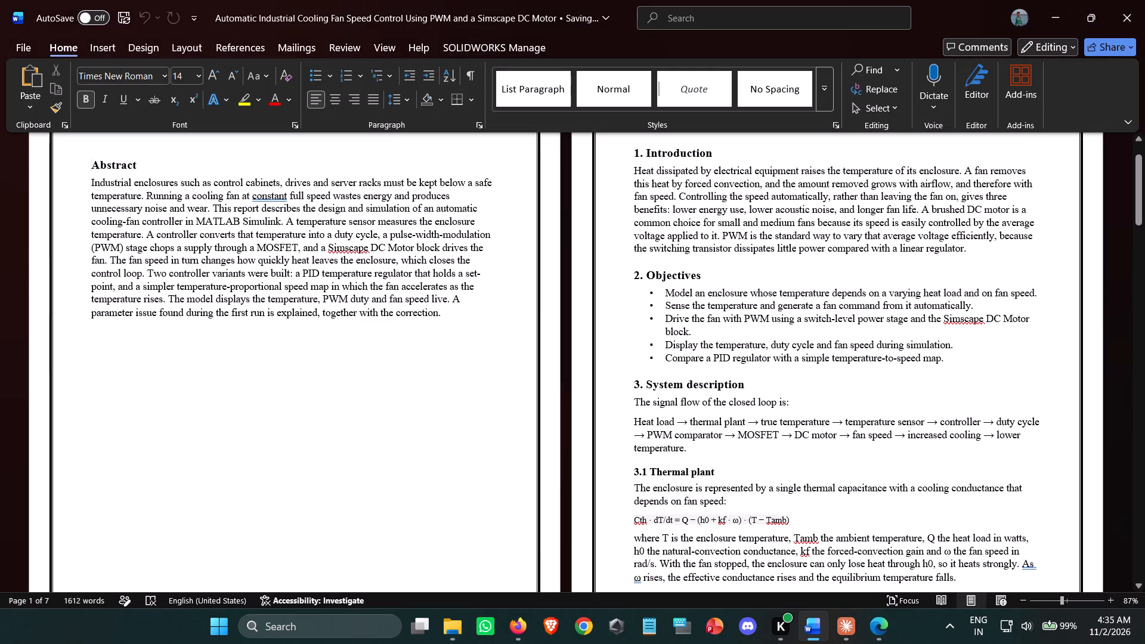
Switch to File Explorer and copy the file IOT PROJECT REPORT FINAL PDF 1 from the 4th sem folder.
left_click(448, 626)
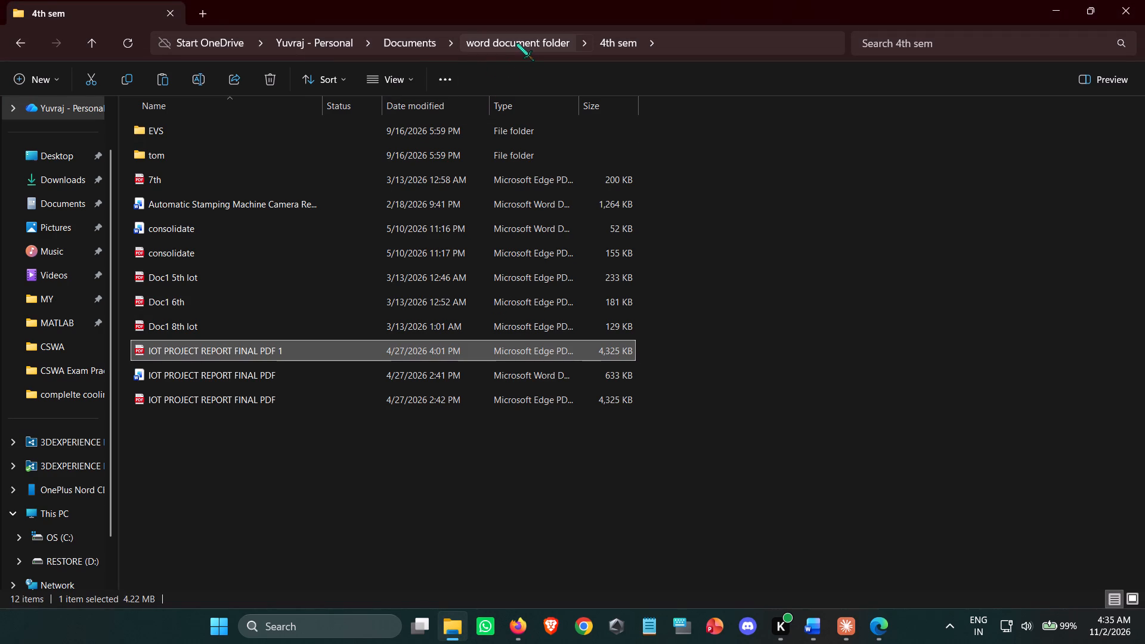
left_click(228, 532)
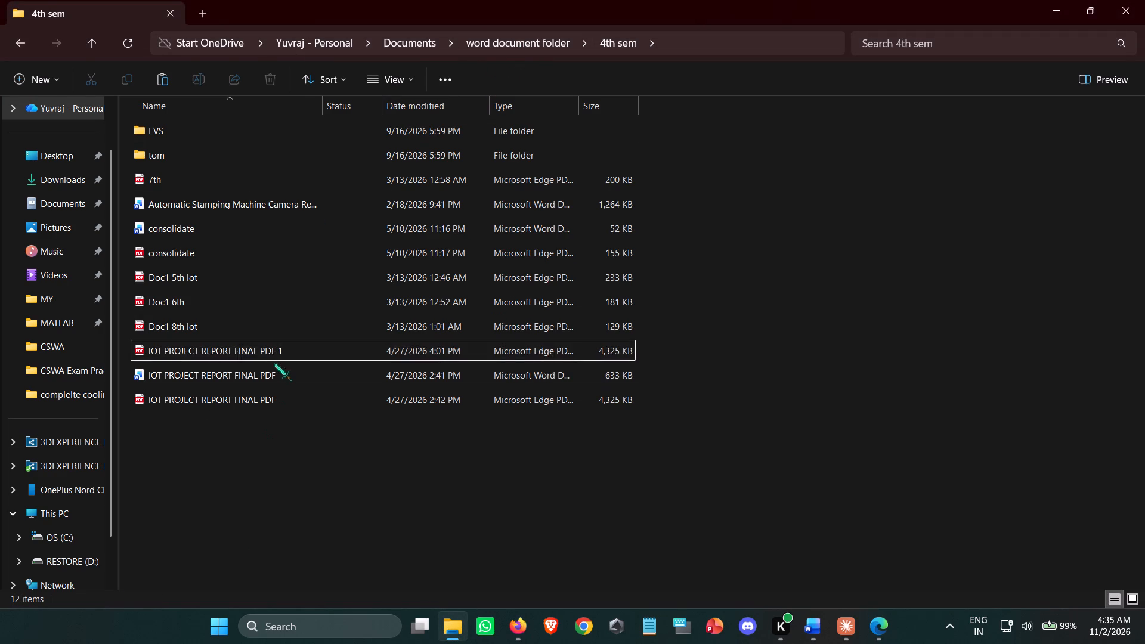